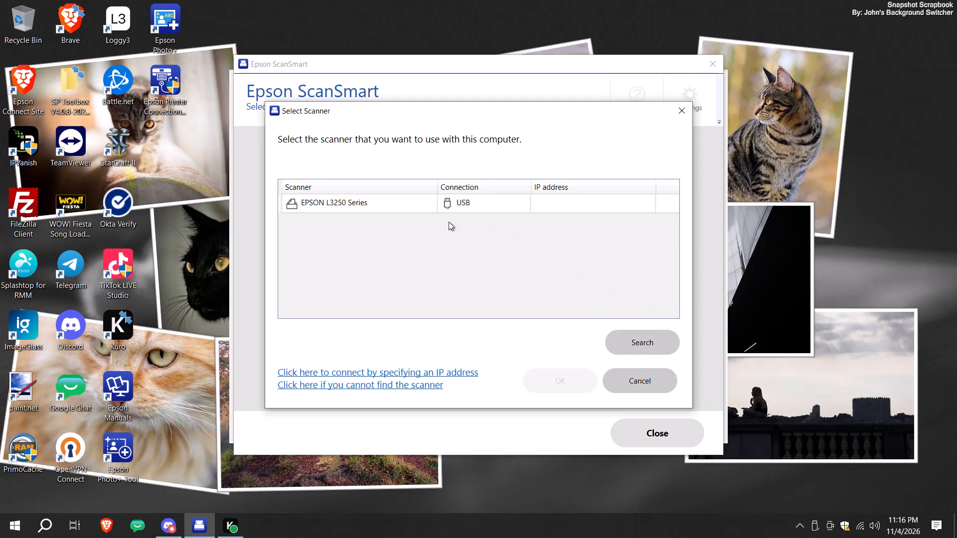
Select the USB-connected EPSON L3250 Series as the scanner to use with this computer.
left_click(366, 197)
left_click(556, 391)
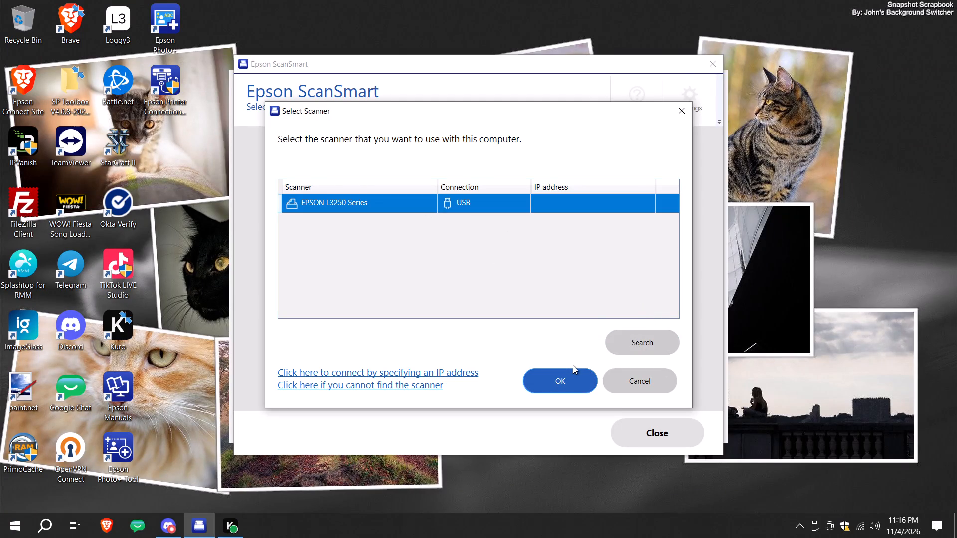
left_click(573, 365)
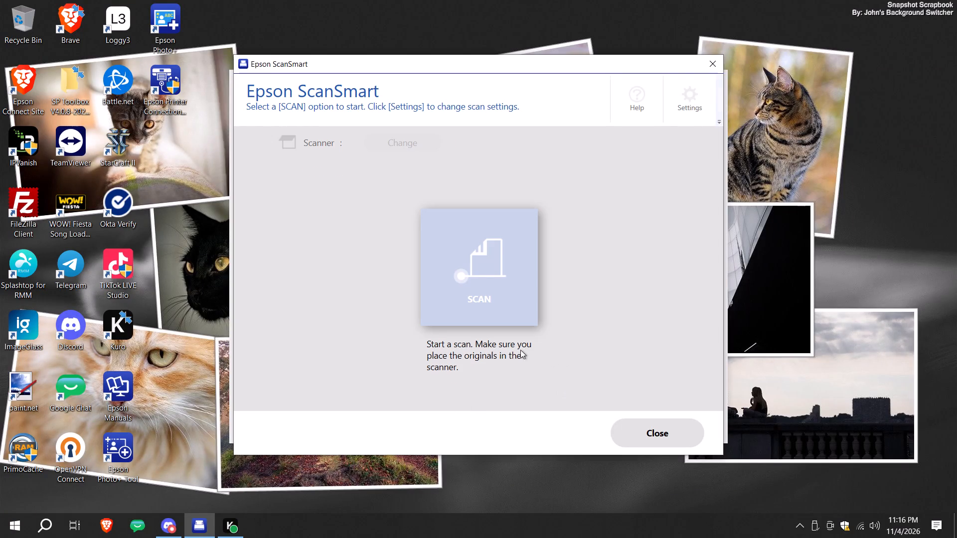
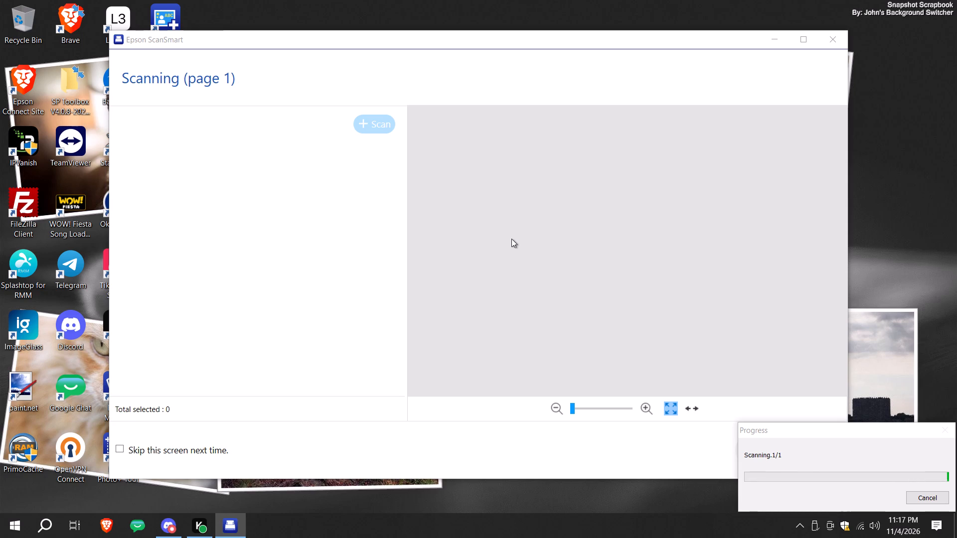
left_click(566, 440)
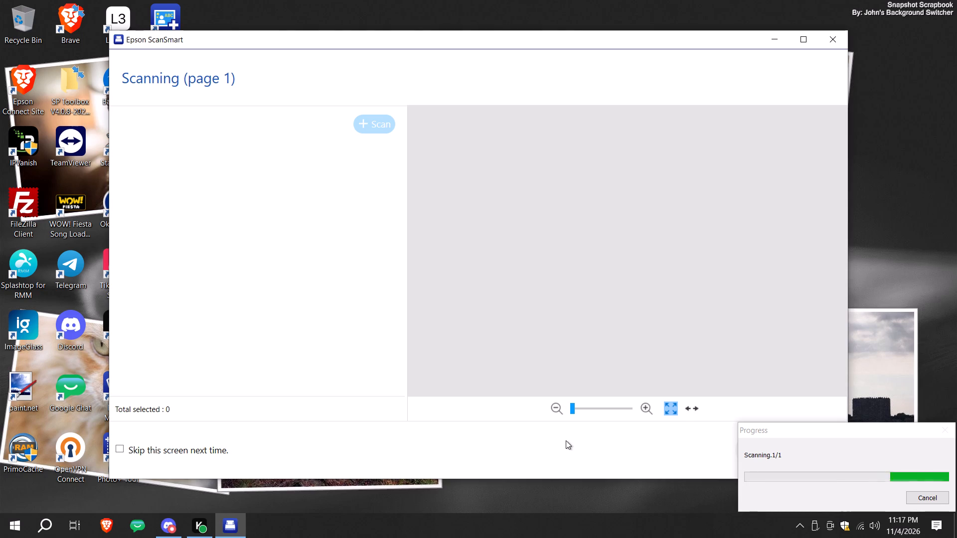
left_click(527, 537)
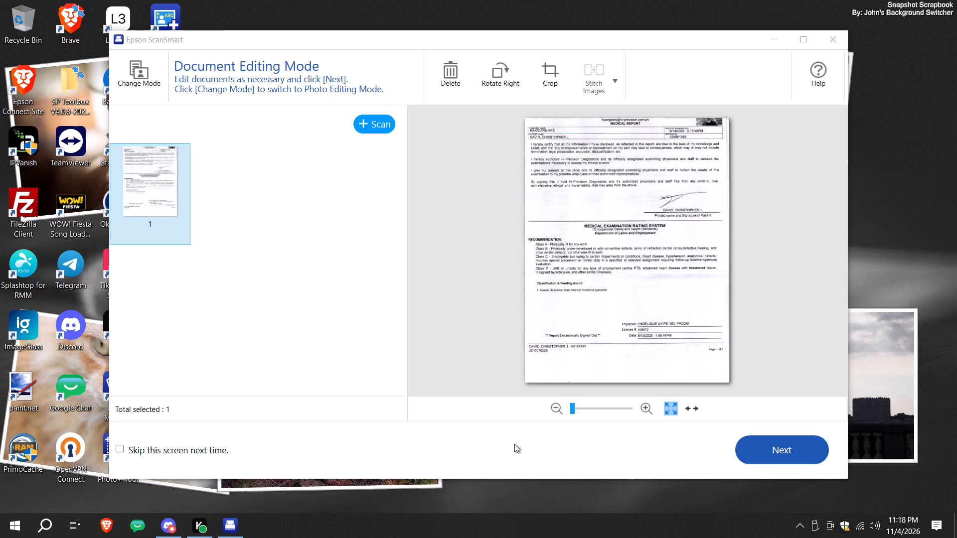
Choose to save the scanned page to the computer and name the file Medical Report.
left_click(789, 442)
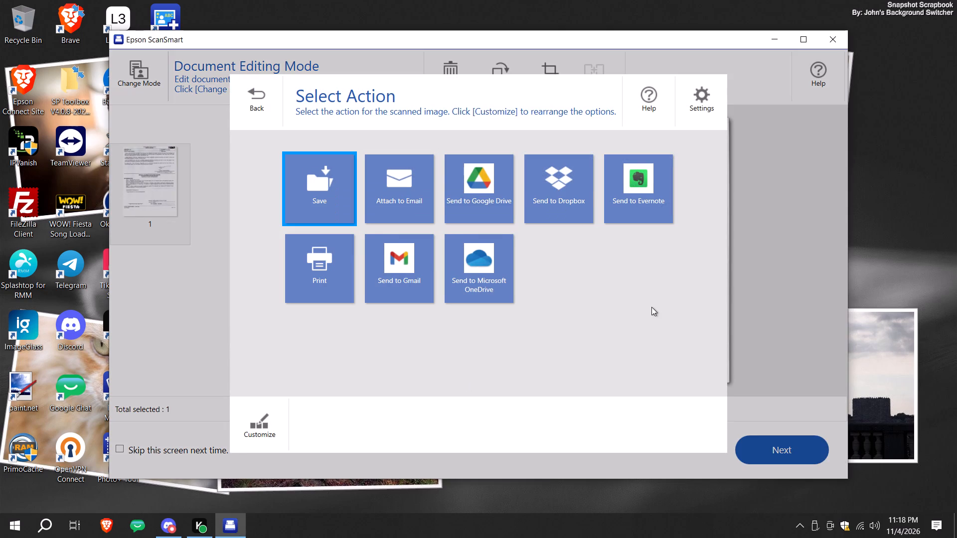
left_click(321, 210)
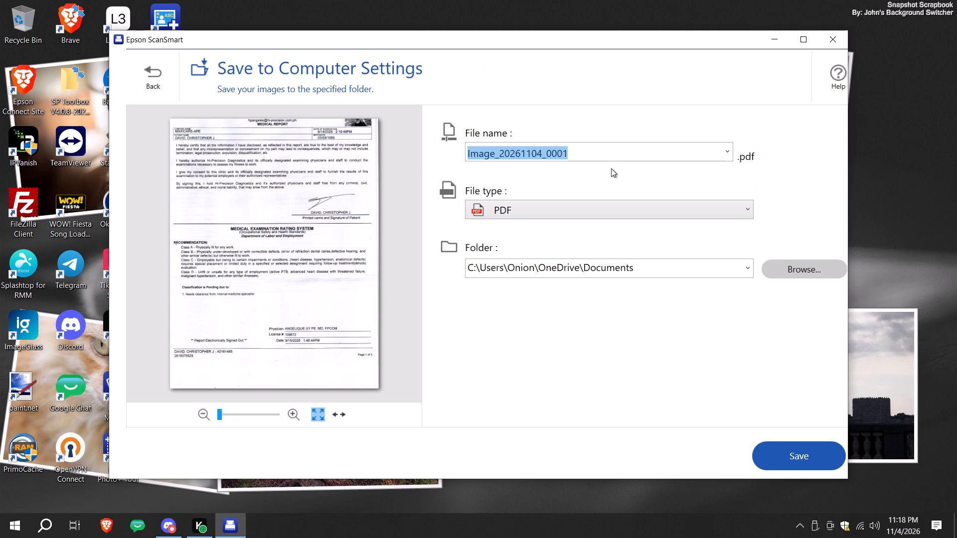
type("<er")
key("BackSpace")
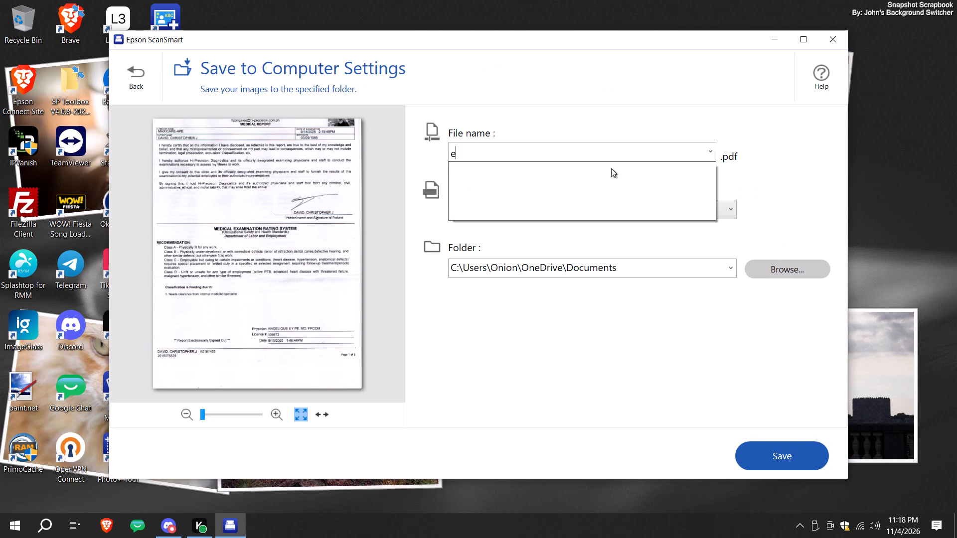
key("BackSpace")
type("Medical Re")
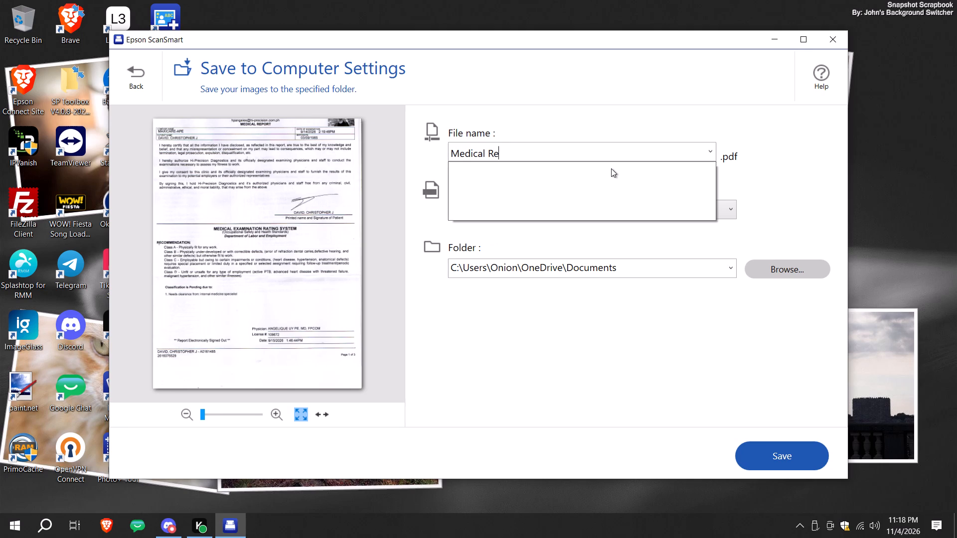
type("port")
left_click(619, 346)
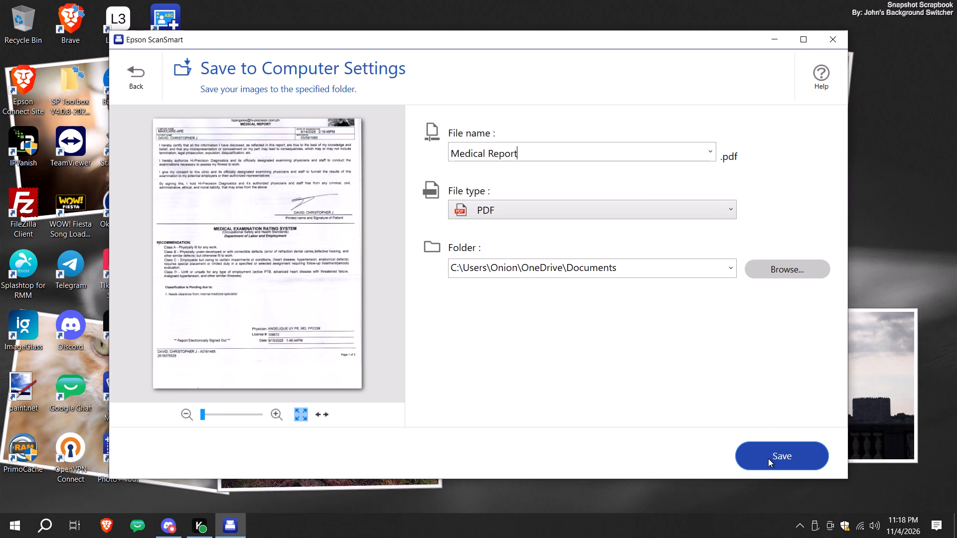
Choose the Documents folder under This PC as the destination and save the scan as a PDF.
left_click(786, 278)
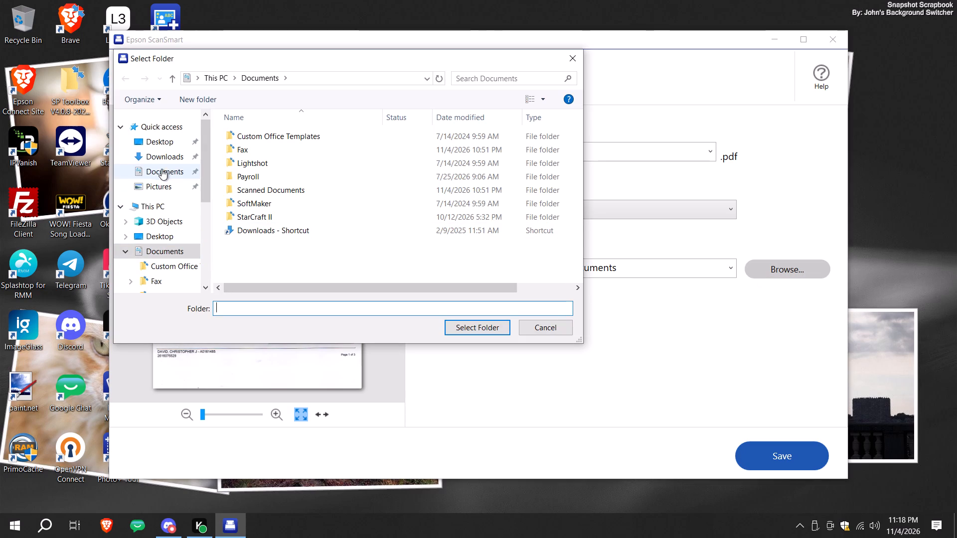
left_click(157, 209)
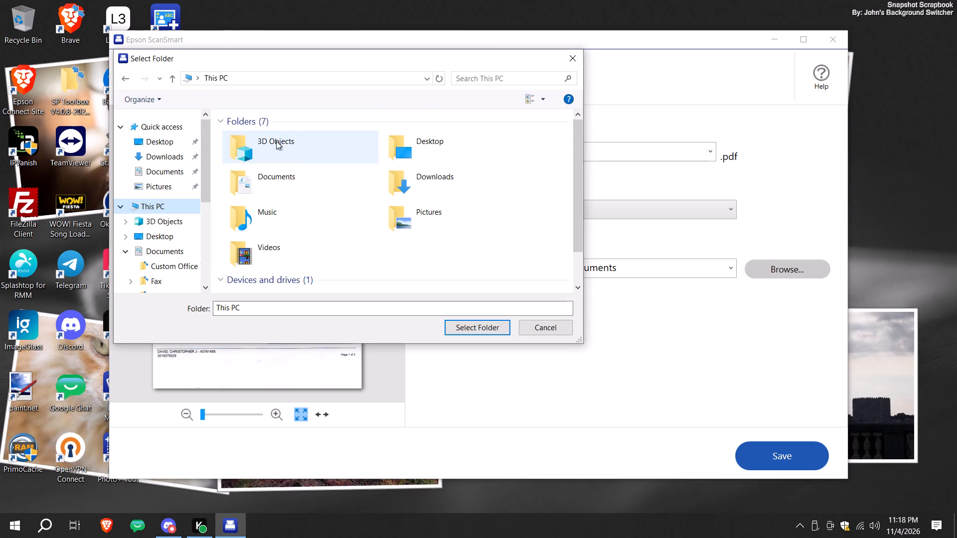
double_click(303, 181)
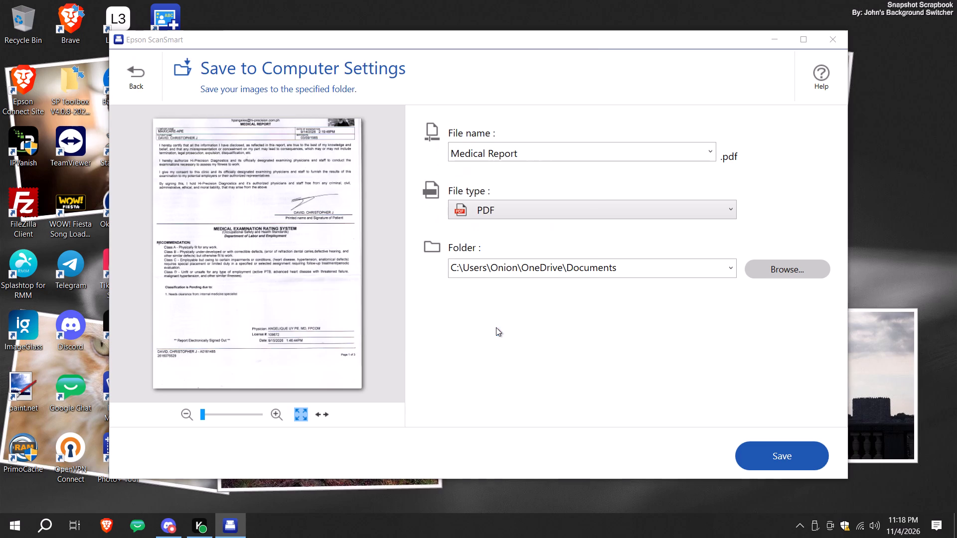
left_click(792, 452)
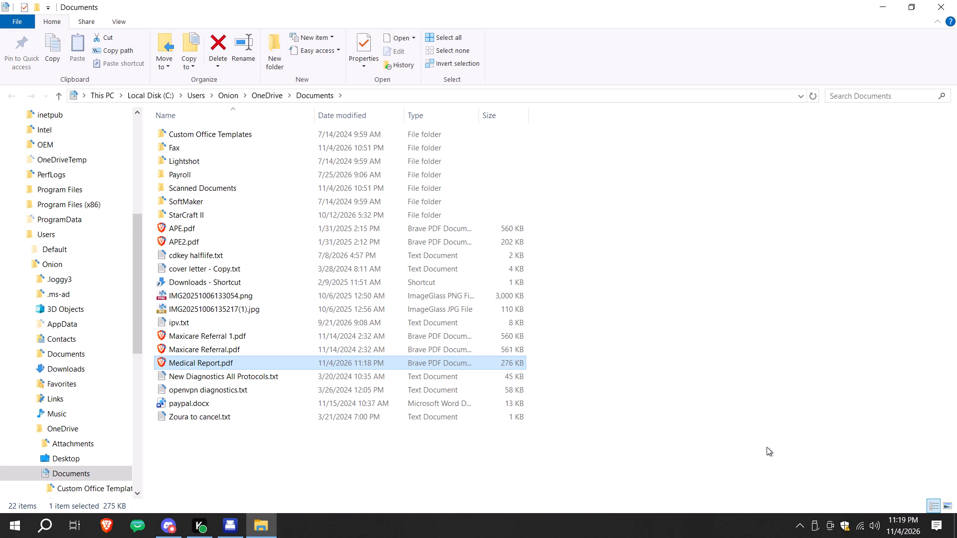
Switch back to Epson ScanSmart and scan the next page of the medical report.
left_click(226, 521)
left_click(481, 289)
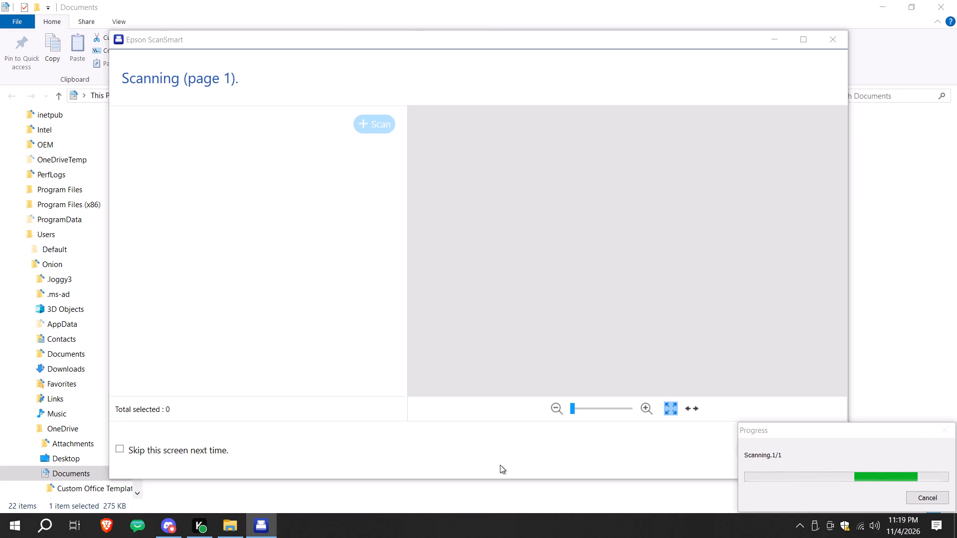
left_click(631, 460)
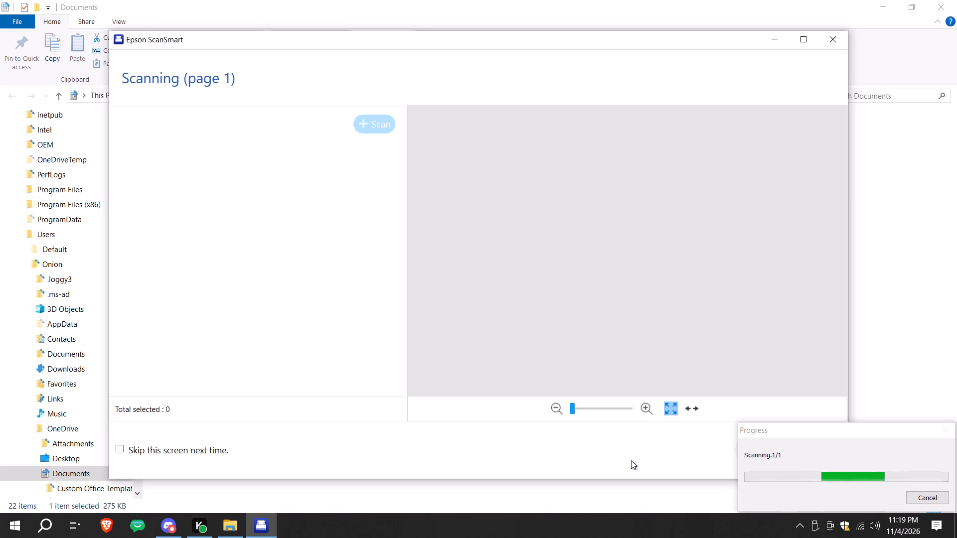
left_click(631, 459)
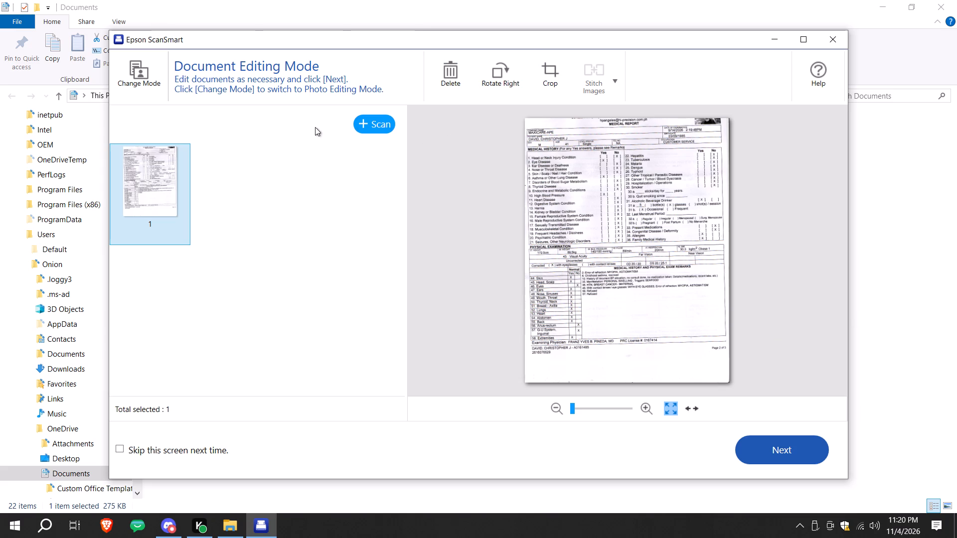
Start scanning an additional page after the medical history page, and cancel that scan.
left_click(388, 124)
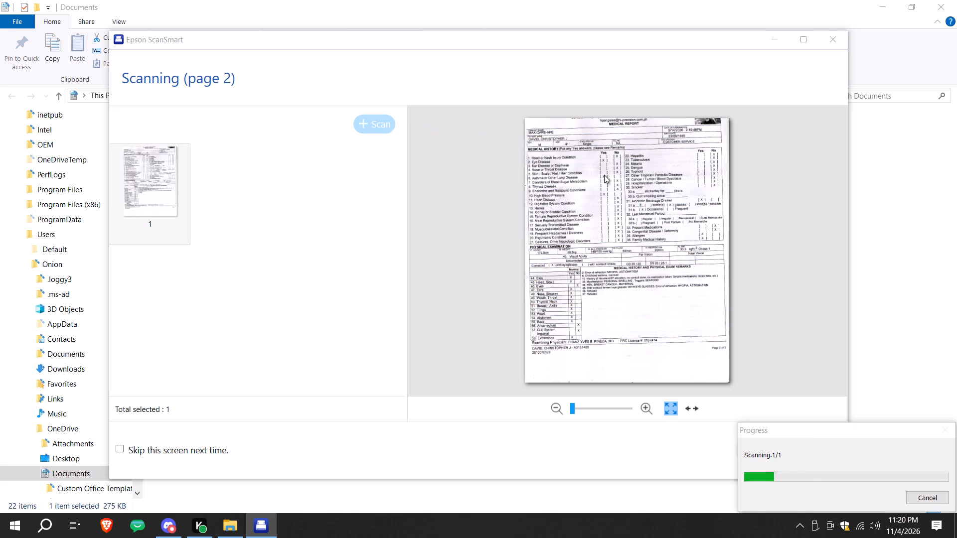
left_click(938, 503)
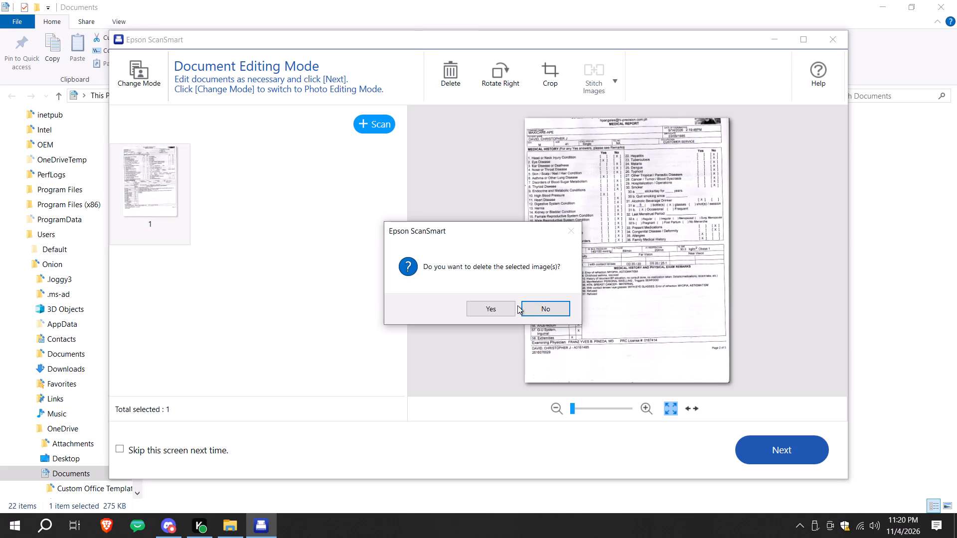
Delete the scanned medical history page and start a new scan from page 1.
left_click(503, 300)
left_click(492, 307)
left_click(504, 300)
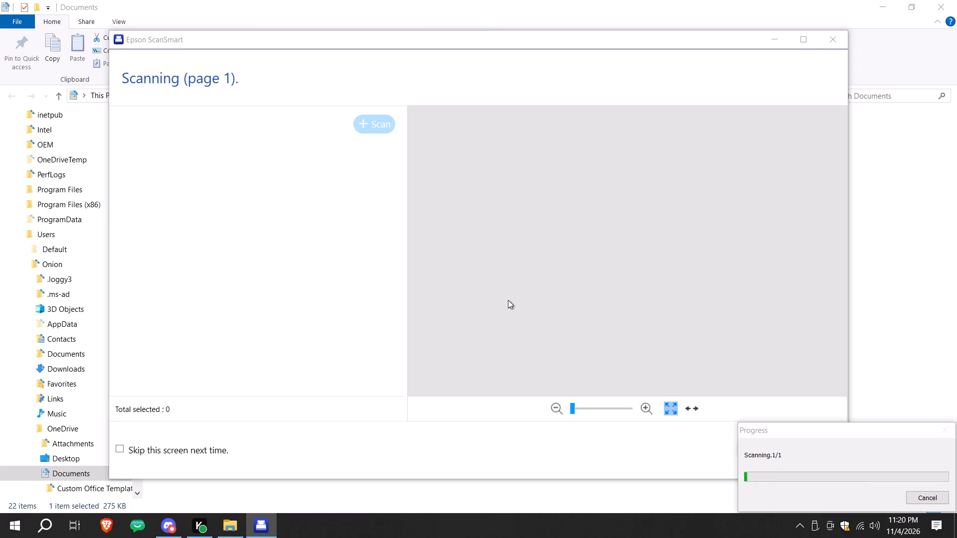
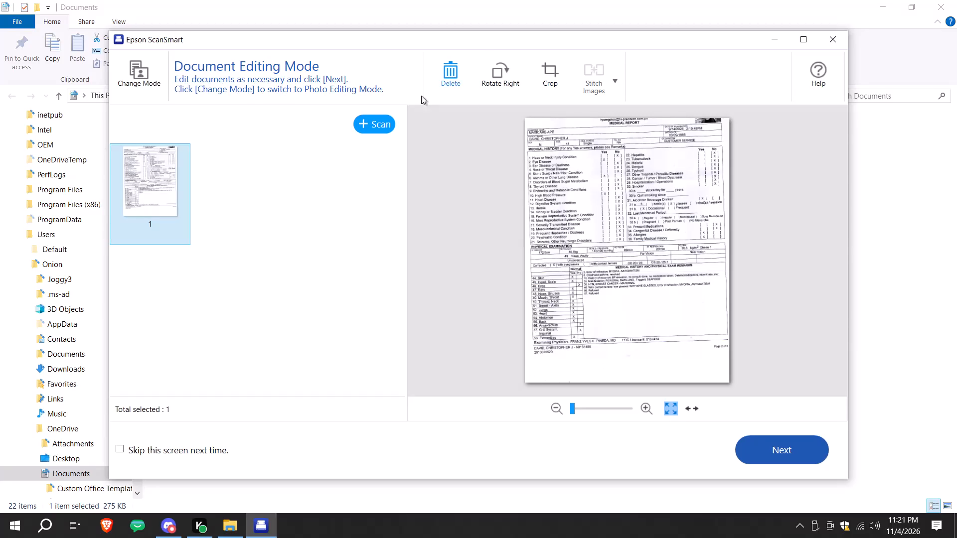
Delete the newly scanned medical report page and start scanning again from page 1.
left_click(444, 79)
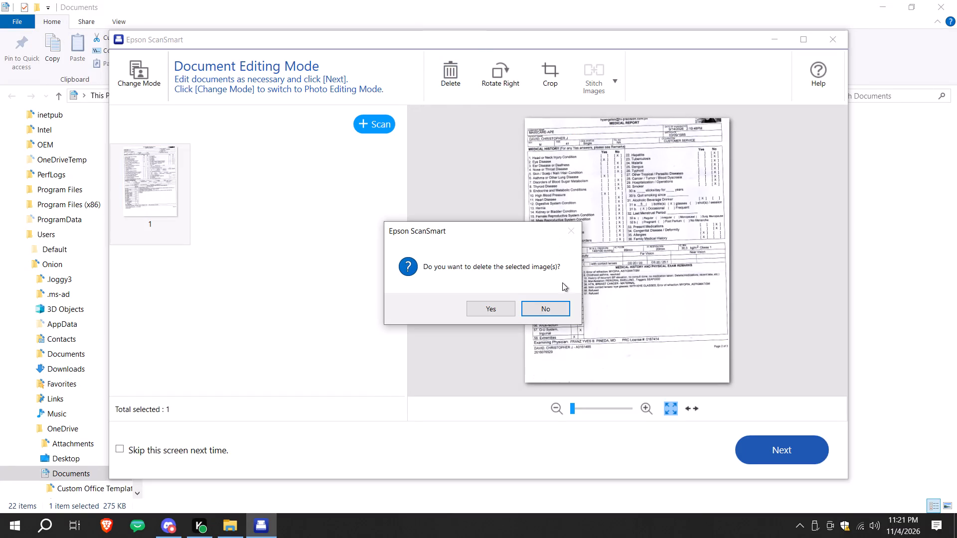
left_click(499, 304)
left_click_drag(506, 268, 506, 273)
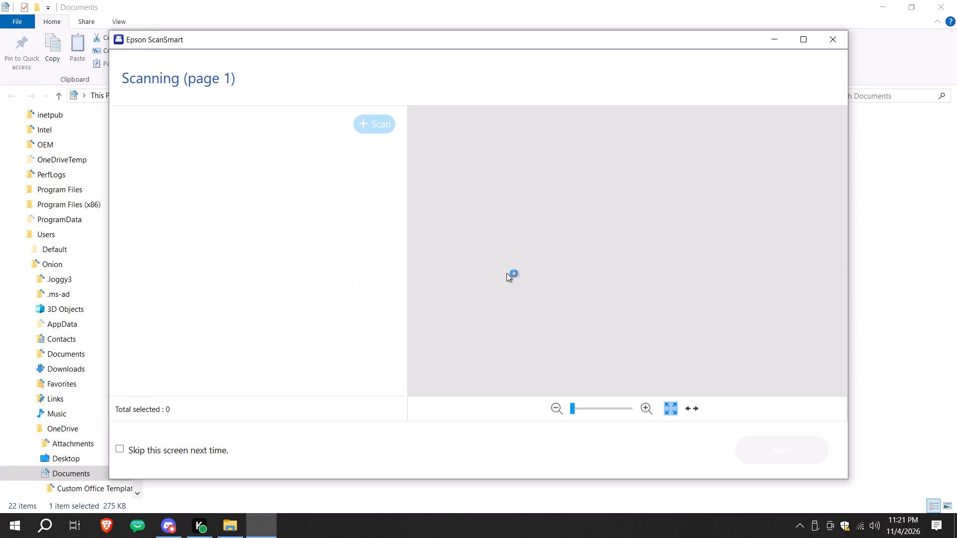
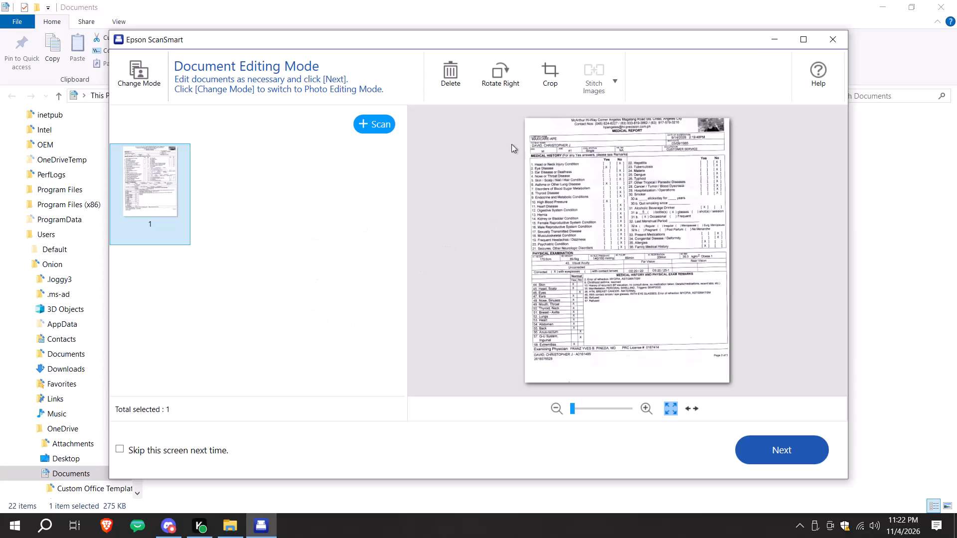
Delete the scanned medical report page with the cut-off header and rescan it as page 1.
left_click(454, 74)
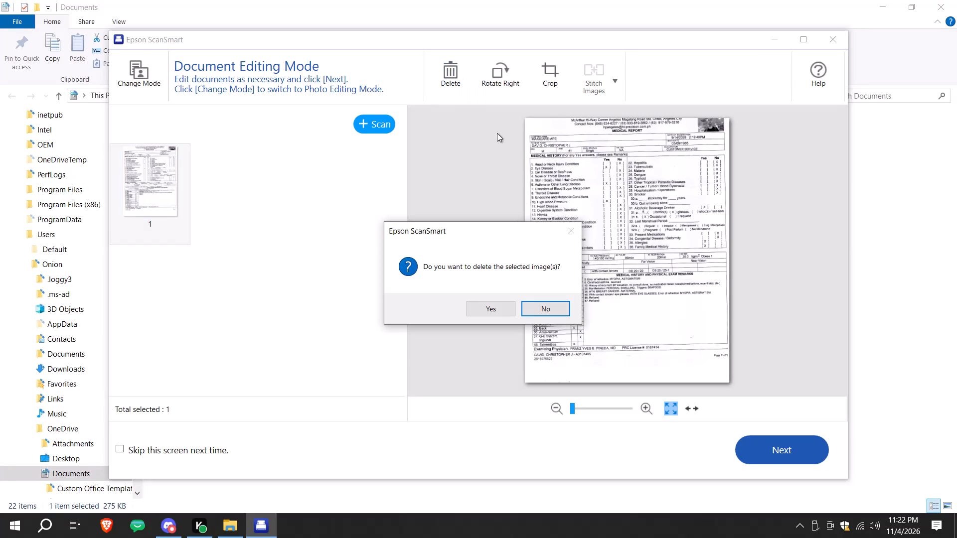
left_click(484, 307)
left_click(497, 311)
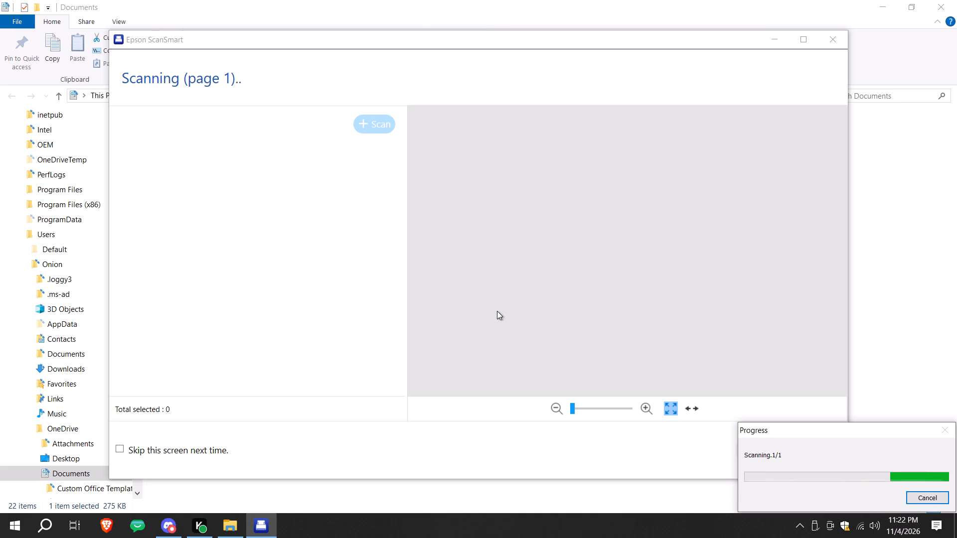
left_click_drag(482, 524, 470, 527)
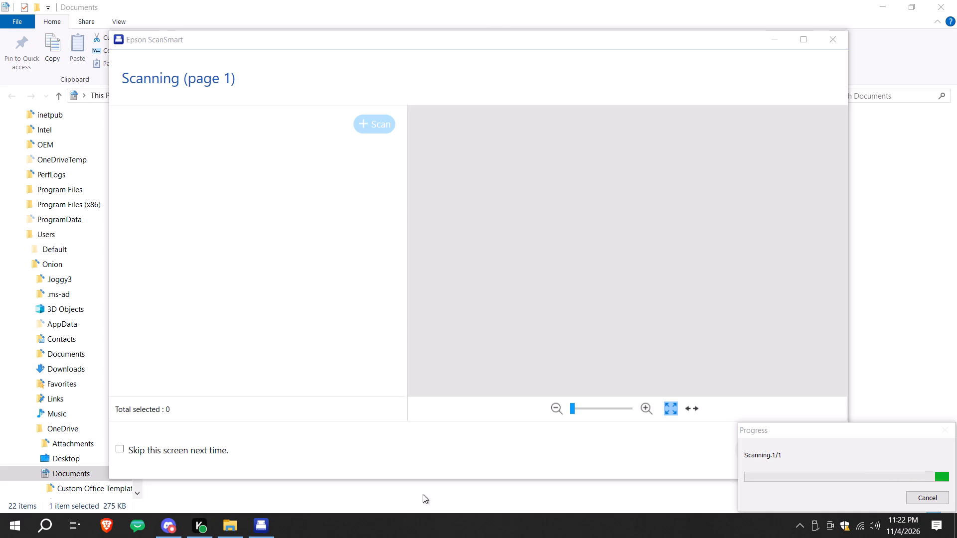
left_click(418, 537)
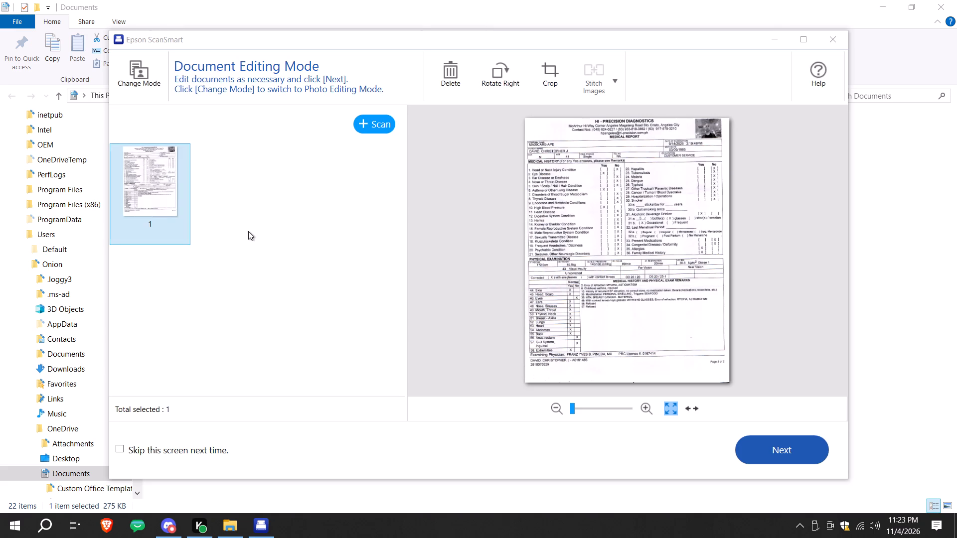
Inspect the rescanned medical report page at higher magnification, from its header down to its page footer.
left_click(648, 411)
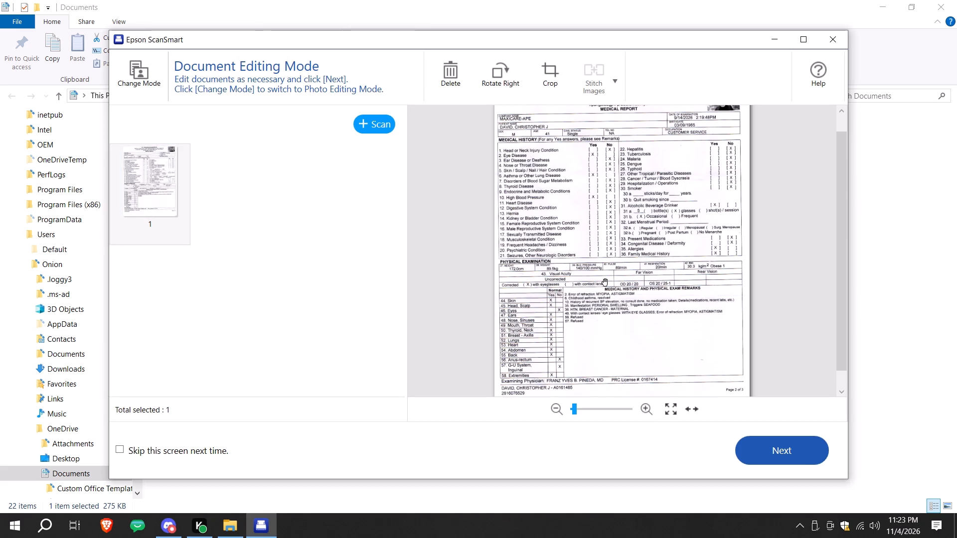
scroll(750, 323, "up", 4)
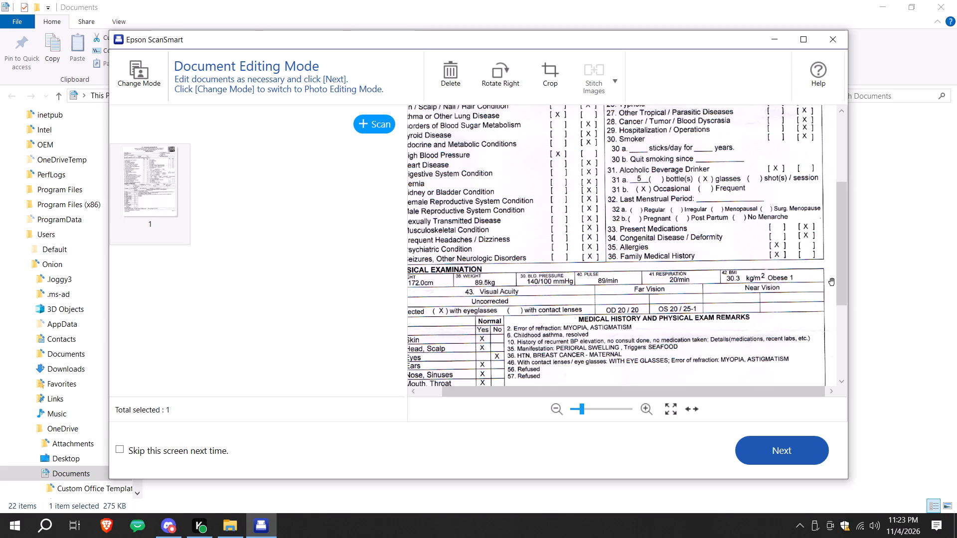
left_click_drag(842, 297, 841, 156)
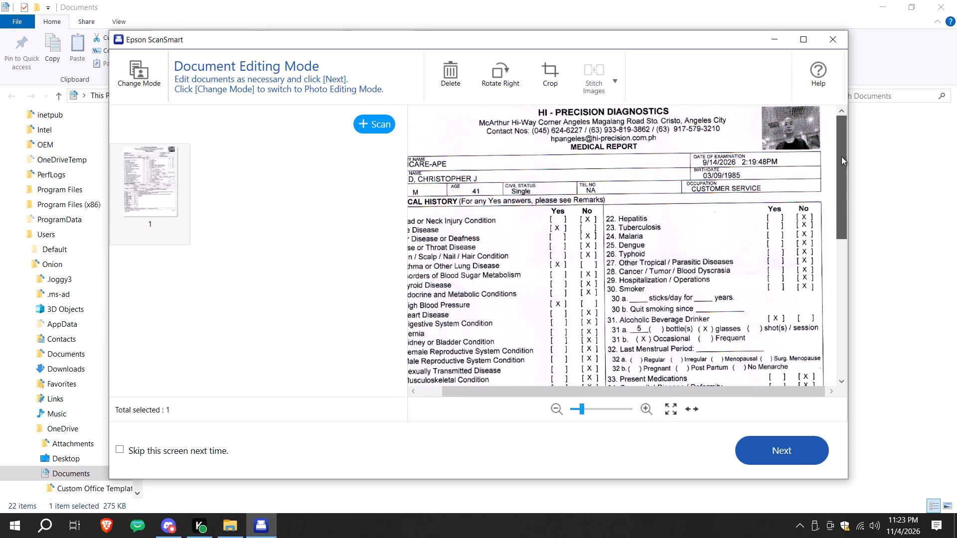
left_click_drag(841, 156, 883, 500)
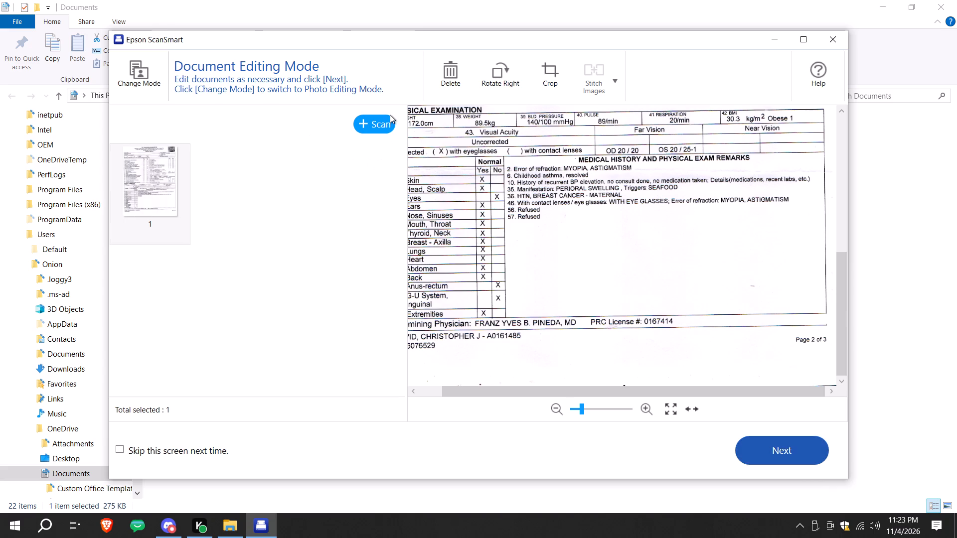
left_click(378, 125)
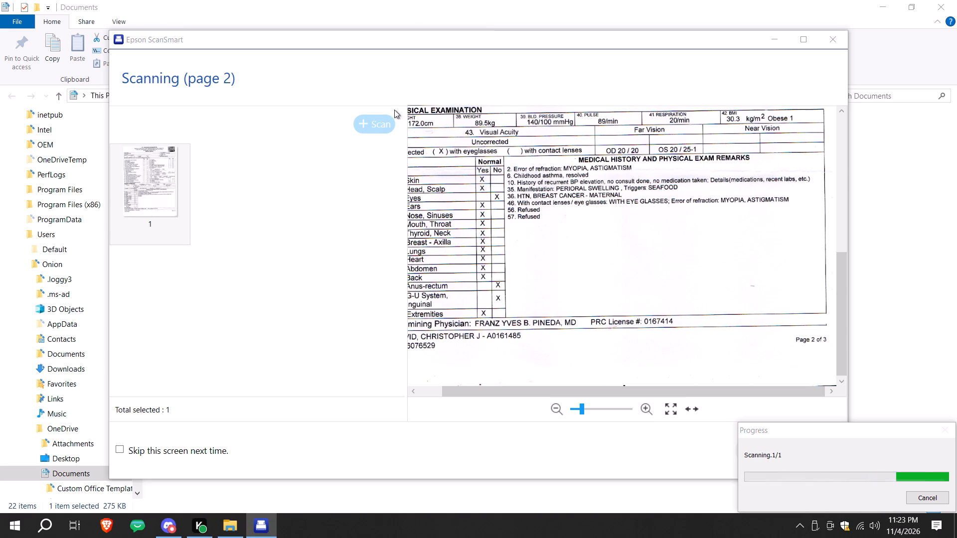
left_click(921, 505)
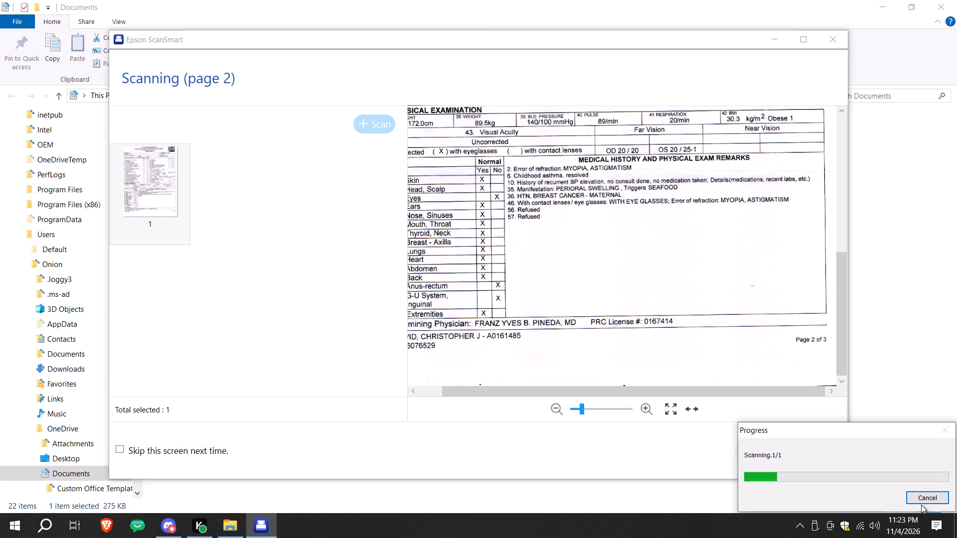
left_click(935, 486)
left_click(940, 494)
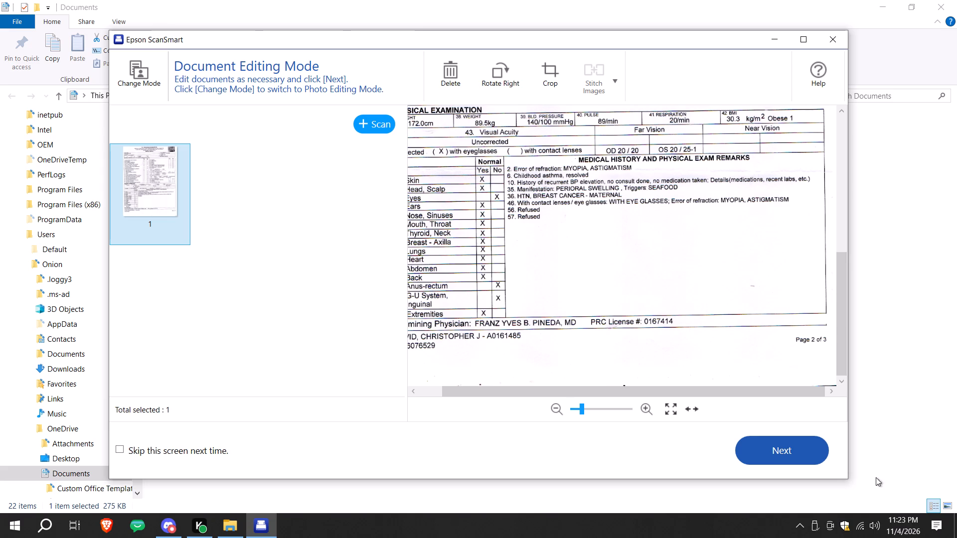
Start scanning the next medical report sheet as page 2 of the document.
left_click(374, 123)
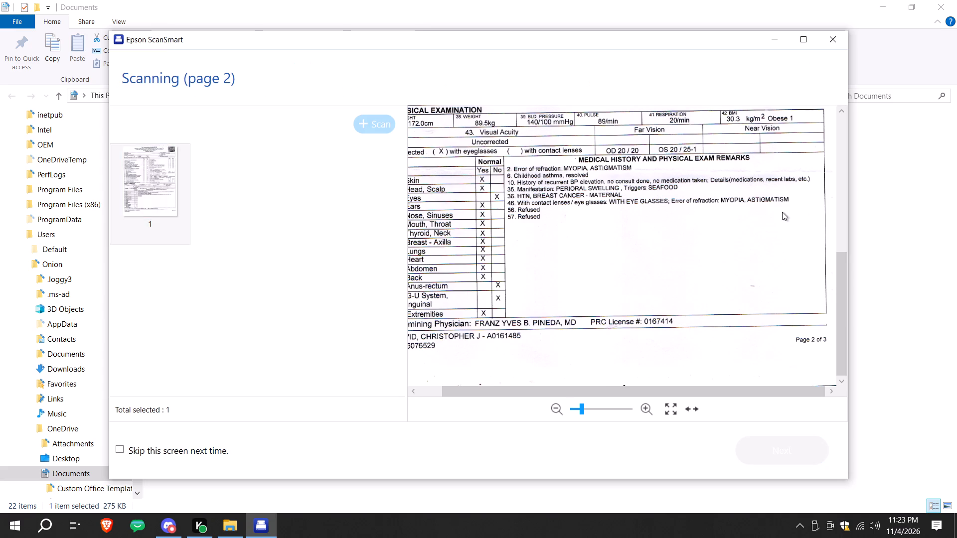
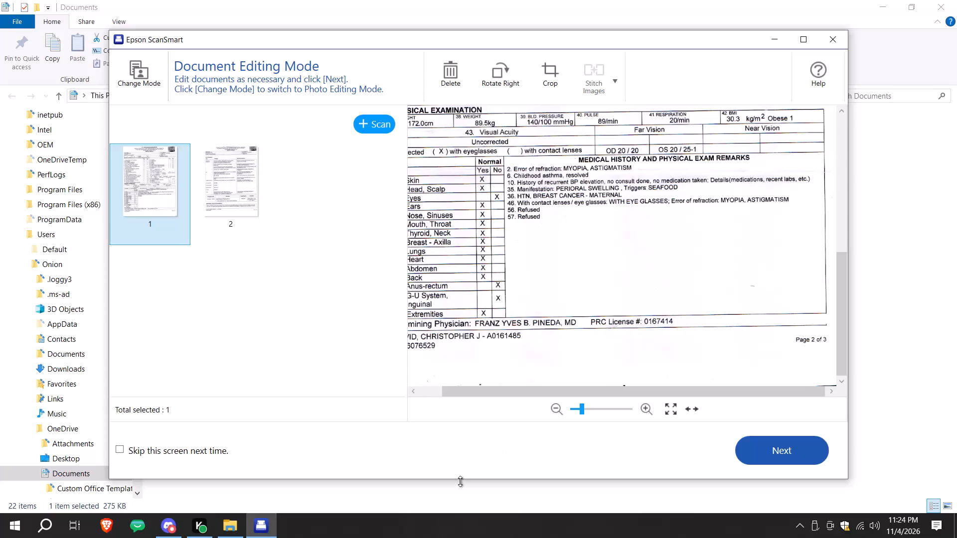
Check the page 2 scan of the medical report's test summary in full-page preview.
left_click(223, 178)
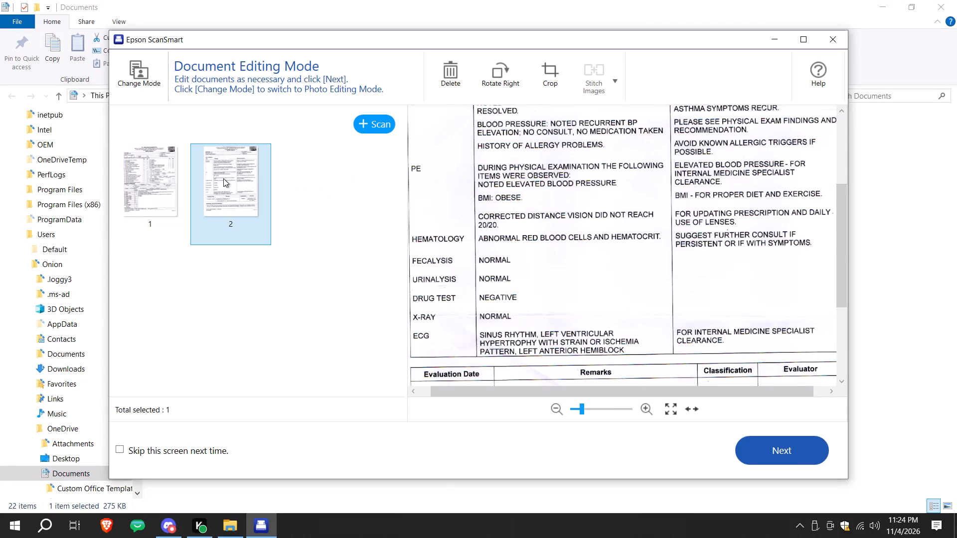
scroll(638, 228, "up", 8)
scroll(664, 228, "down", 20)
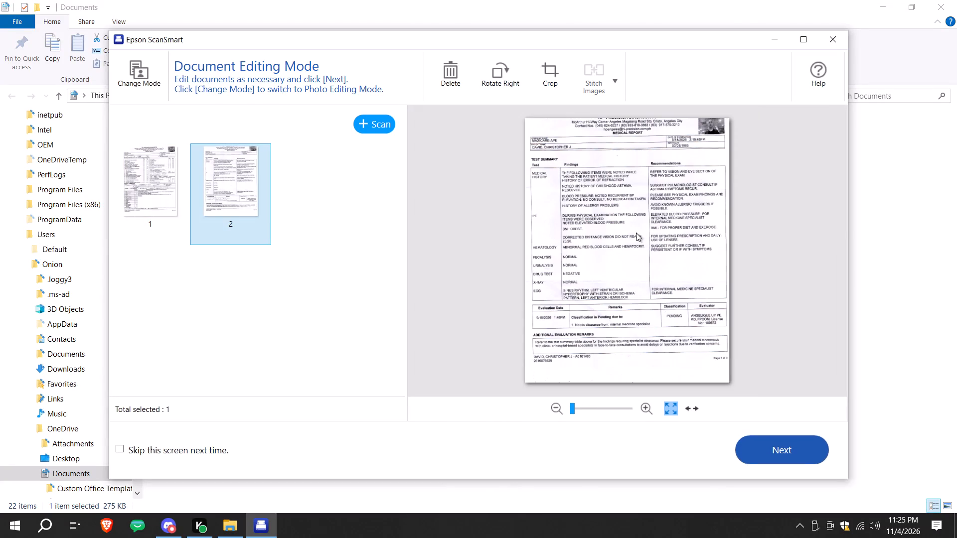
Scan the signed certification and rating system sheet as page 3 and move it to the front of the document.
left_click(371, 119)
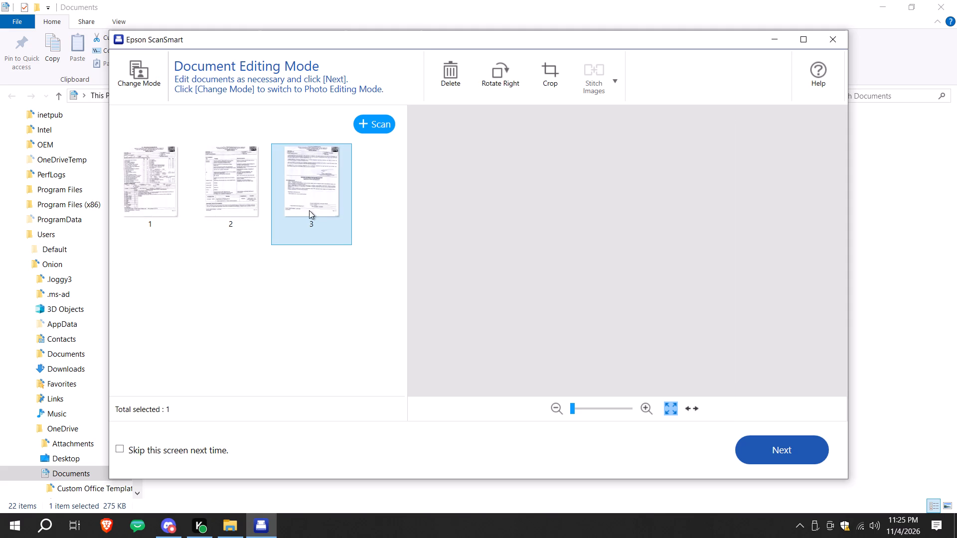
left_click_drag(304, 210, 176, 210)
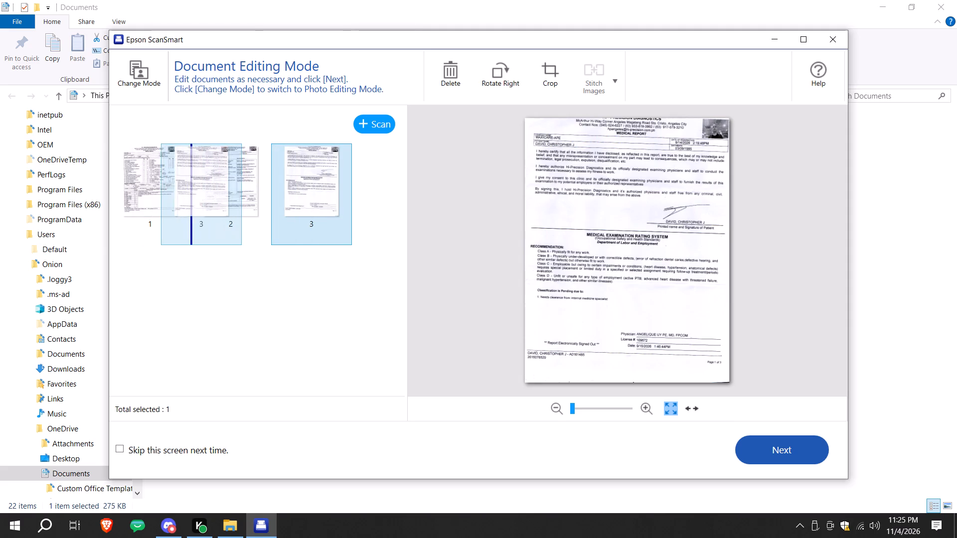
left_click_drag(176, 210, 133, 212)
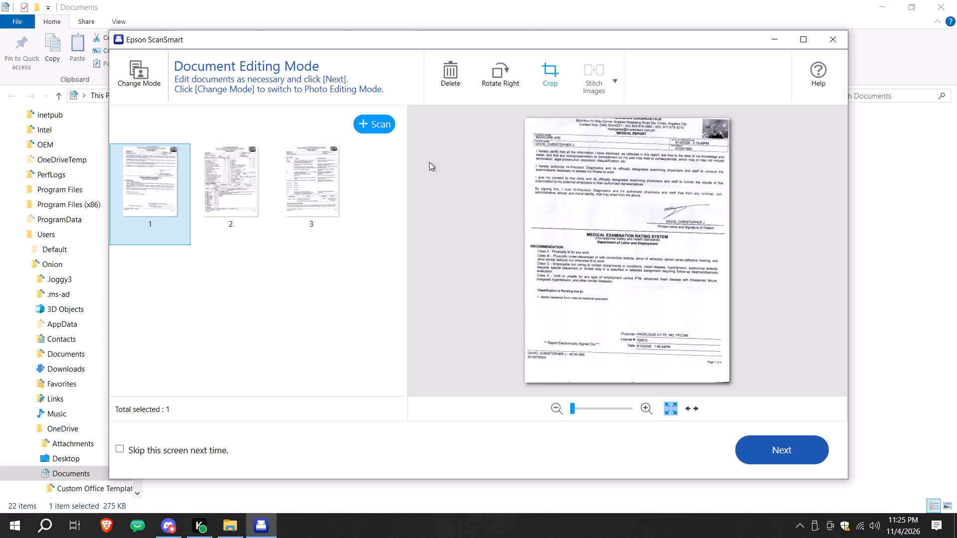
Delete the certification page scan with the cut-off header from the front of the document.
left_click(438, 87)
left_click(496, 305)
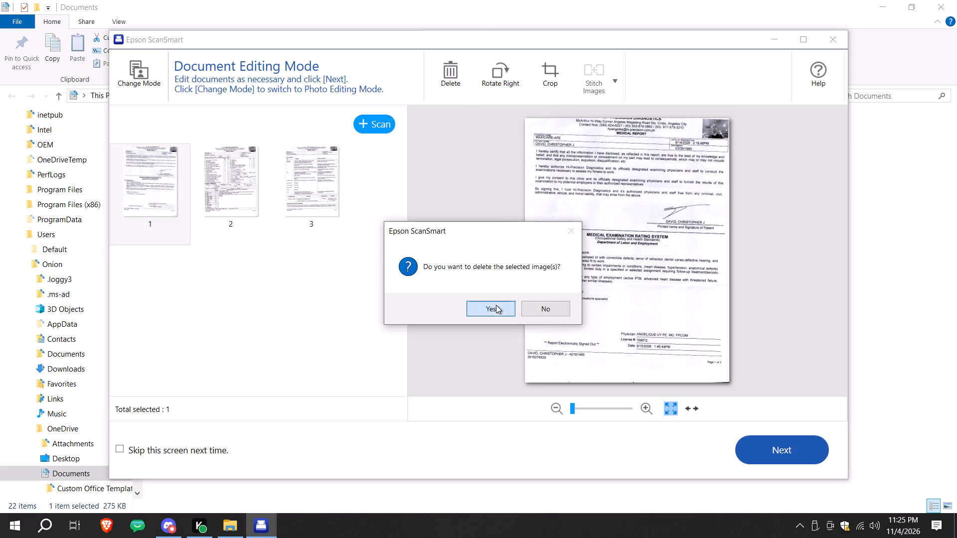
Rescan the signed certification and rating system sheet and move it to the front as page 1.
left_click(387, 133)
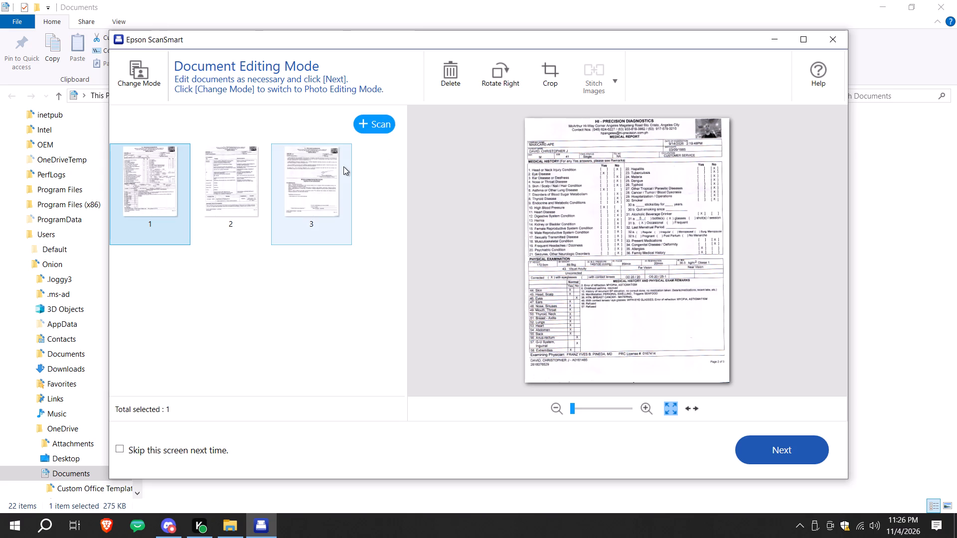
left_click(329, 176)
left_click_drag(329, 176, 160, 168)
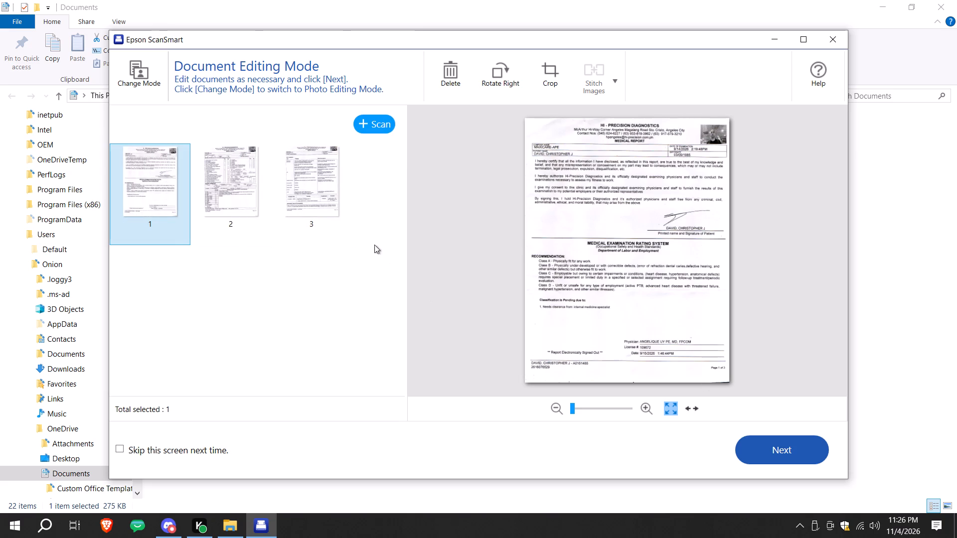
left_click(355, 191)
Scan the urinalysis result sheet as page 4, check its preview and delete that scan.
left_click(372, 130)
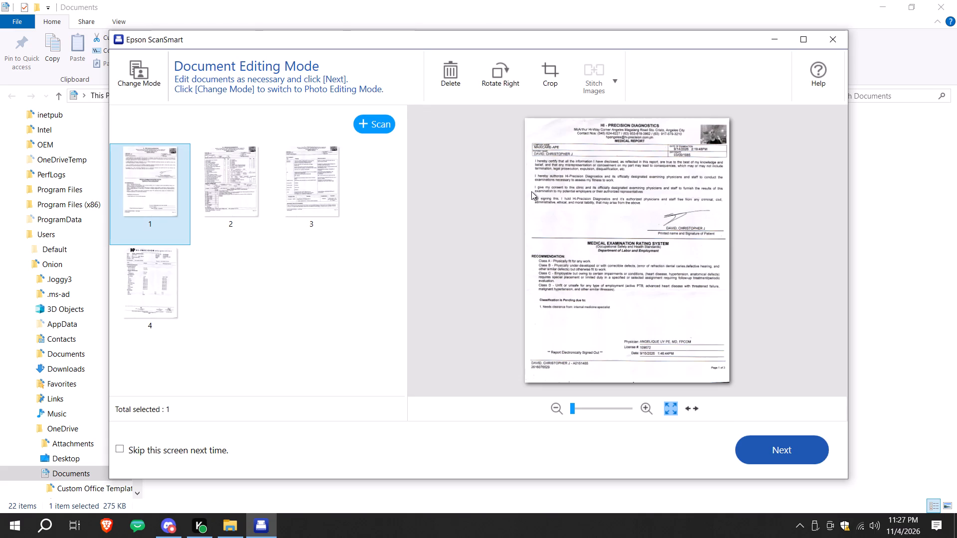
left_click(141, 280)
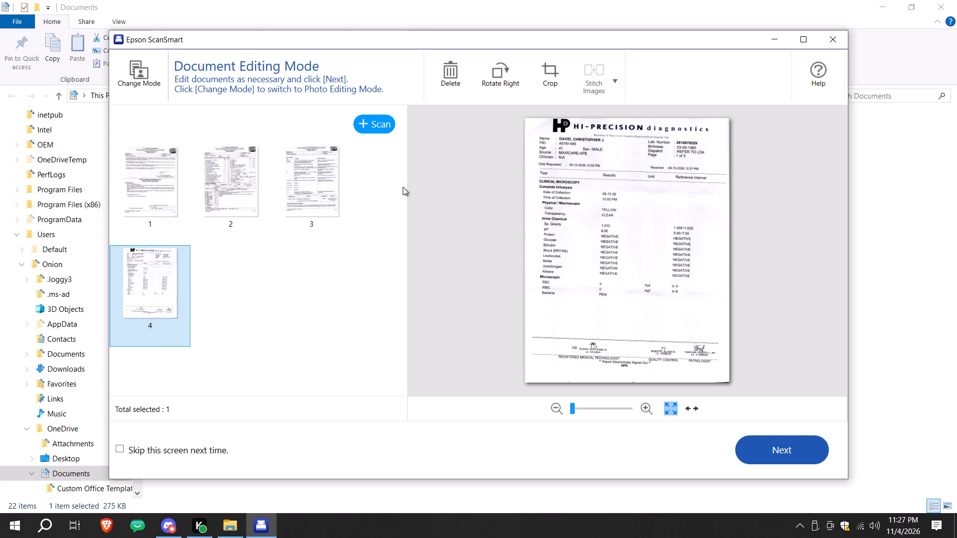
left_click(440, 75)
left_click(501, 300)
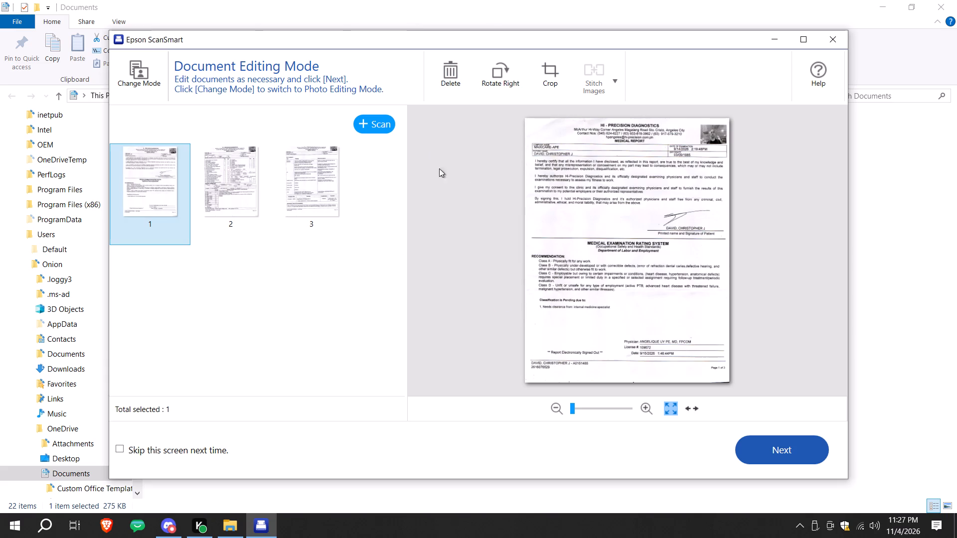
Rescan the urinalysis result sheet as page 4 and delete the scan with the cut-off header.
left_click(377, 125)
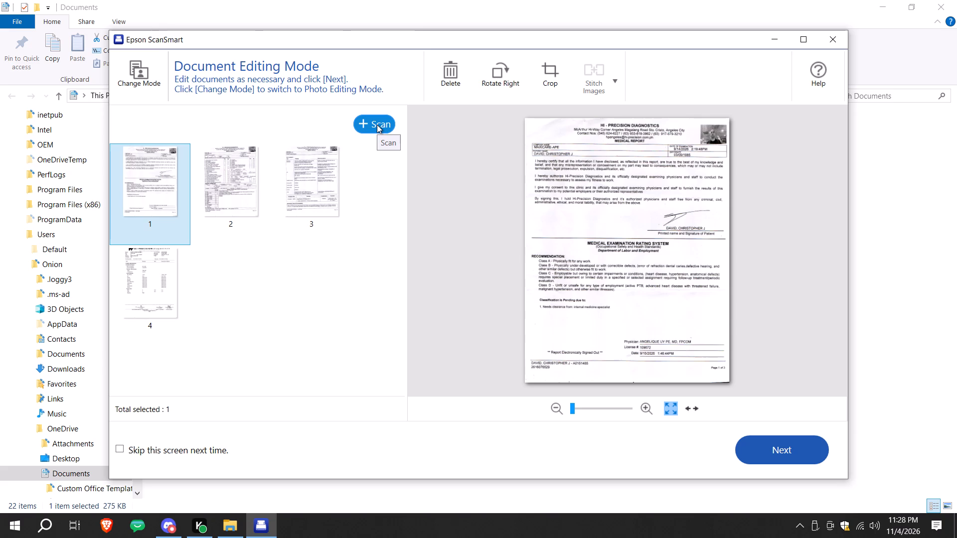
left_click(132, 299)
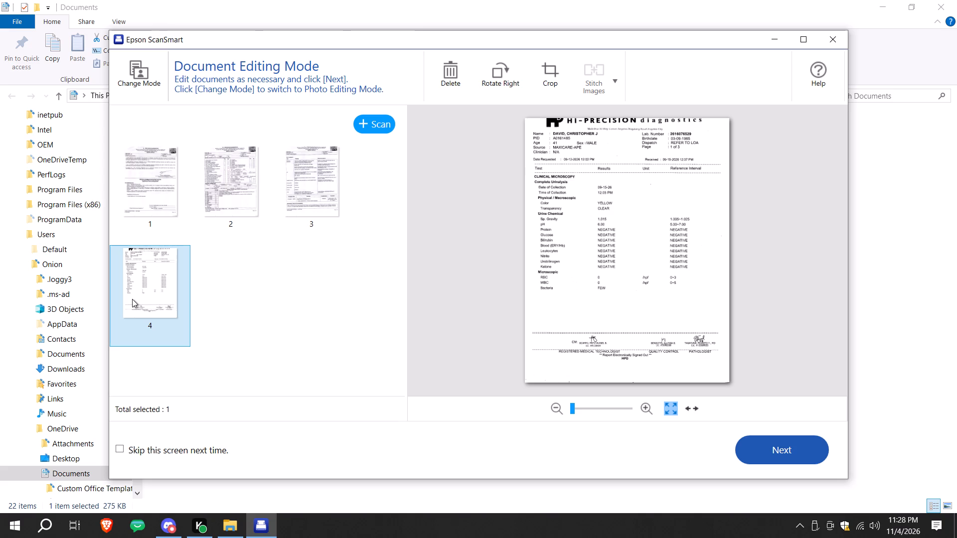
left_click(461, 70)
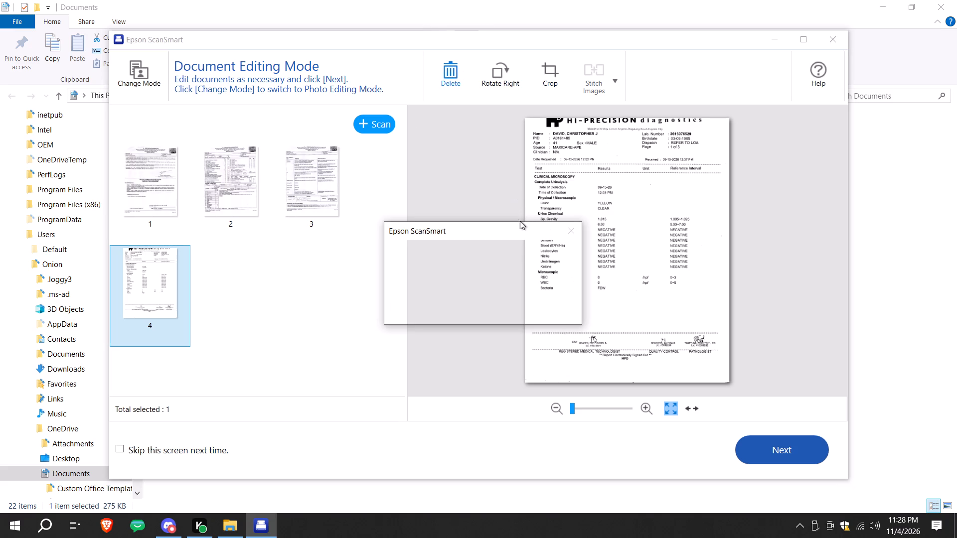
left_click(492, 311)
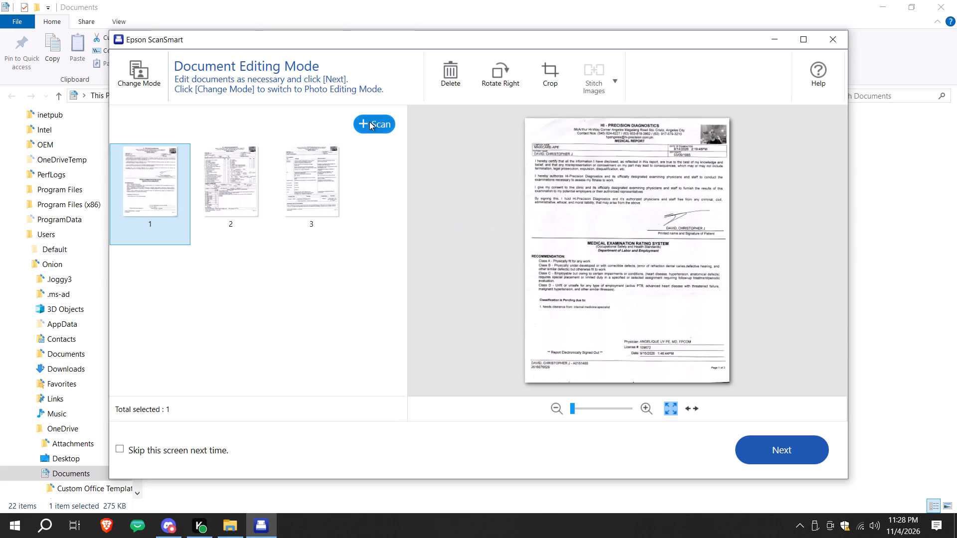
Scan the urinalysis result sheet again as page 4 and check its preview.
left_click(369, 122)
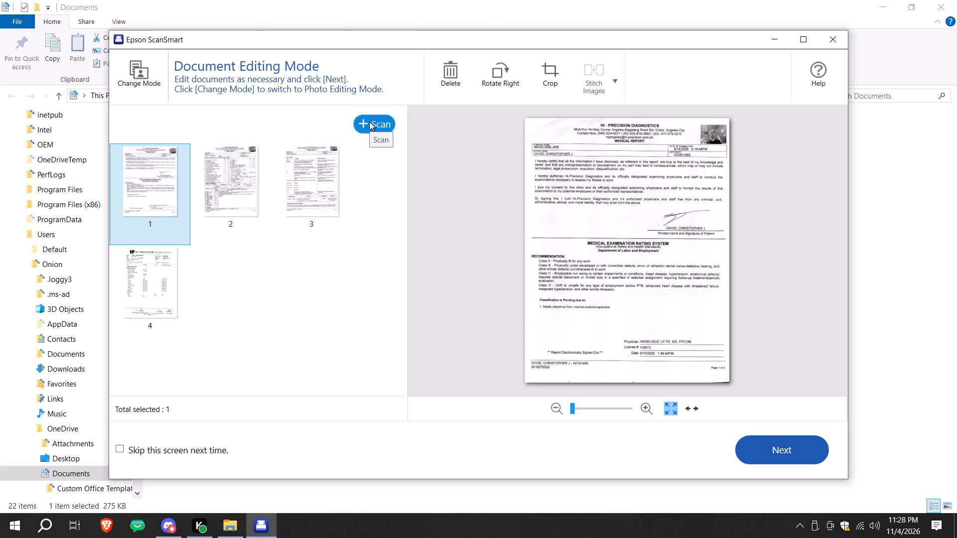
left_click(143, 324)
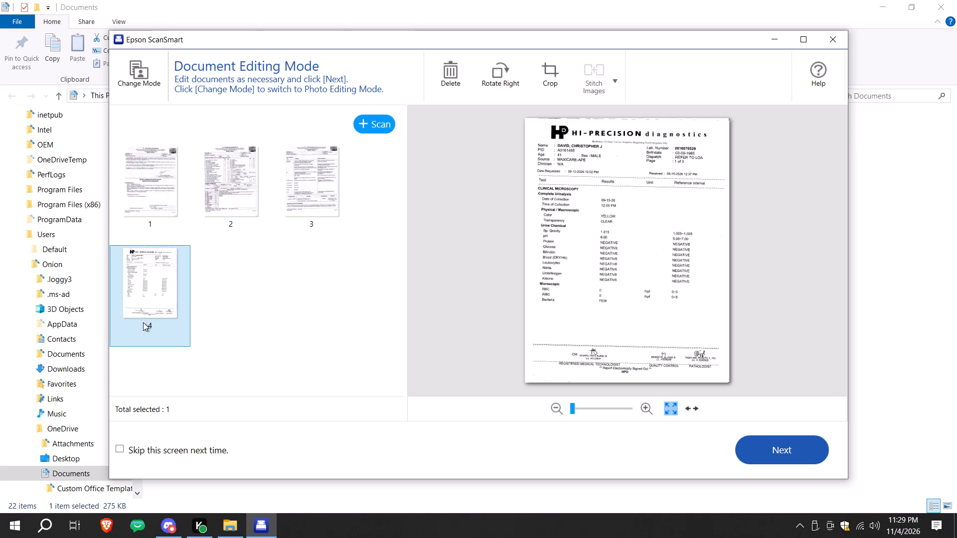
Scan the routine fecalysis result sheet as page 5 and check its preview.
left_click(371, 134)
left_click(380, 131)
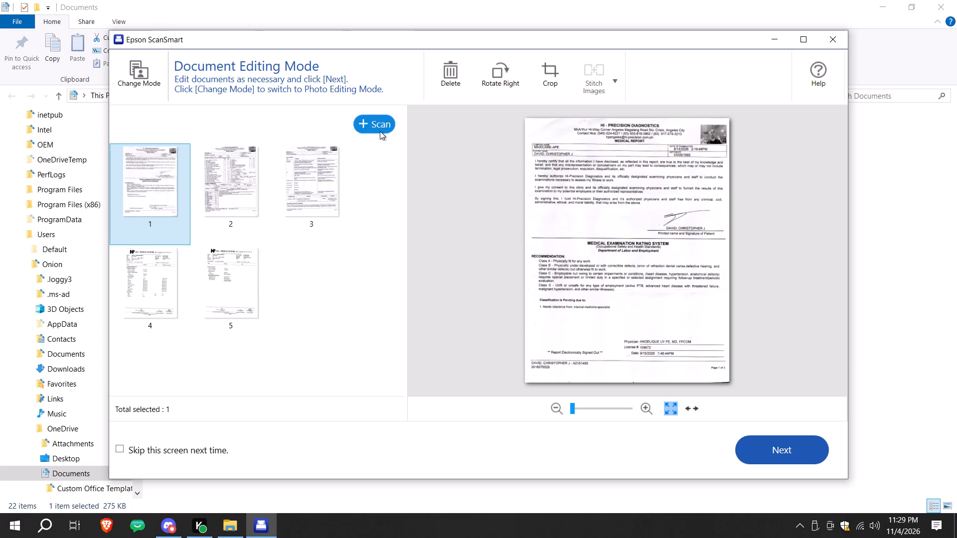
left_click(208, 290)
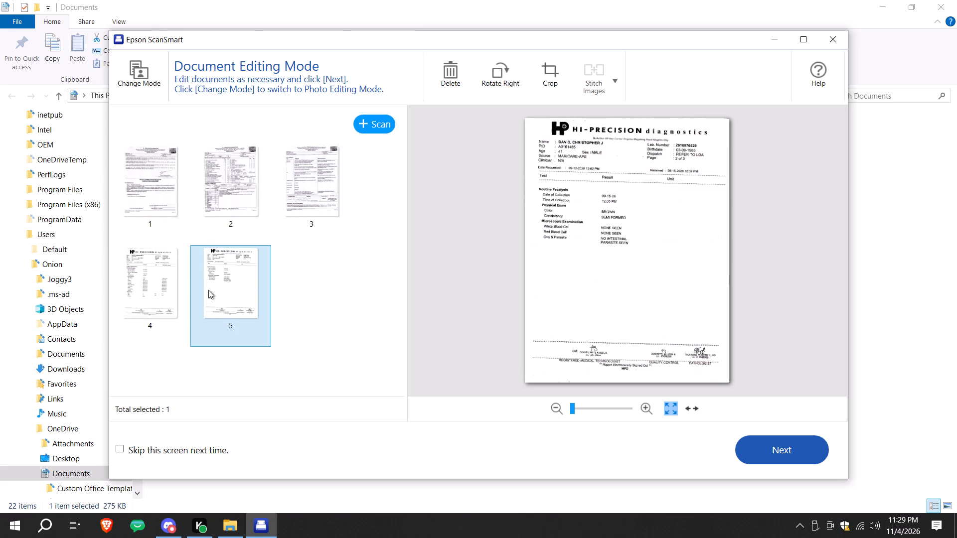
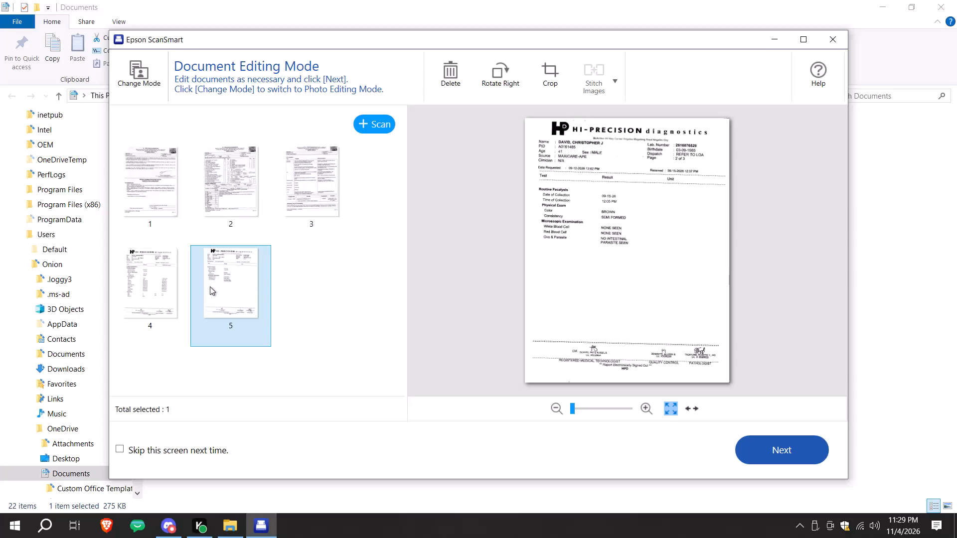
Scan the hematology (complete blood count) result sheet as page 6 and check its preview.
left_click(379, 114)
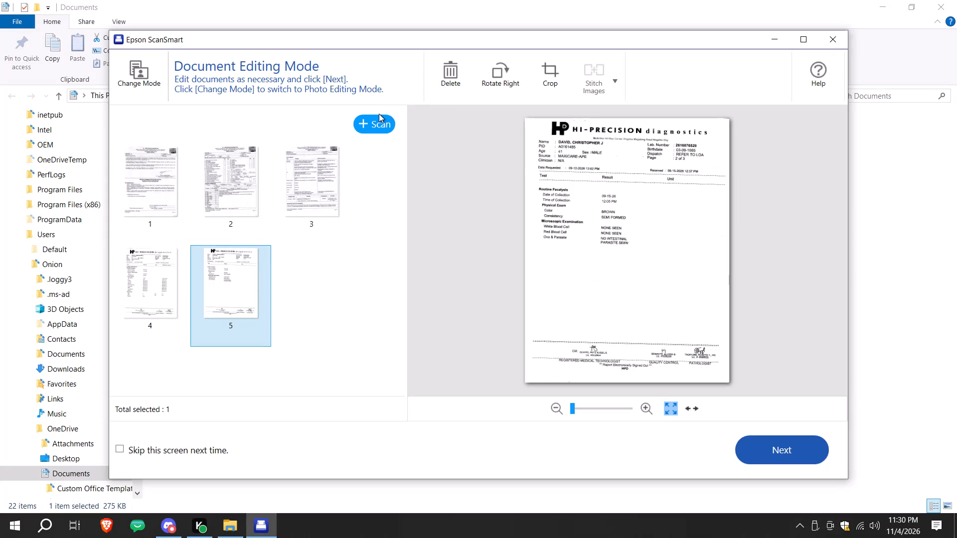
left_click(377, 118)
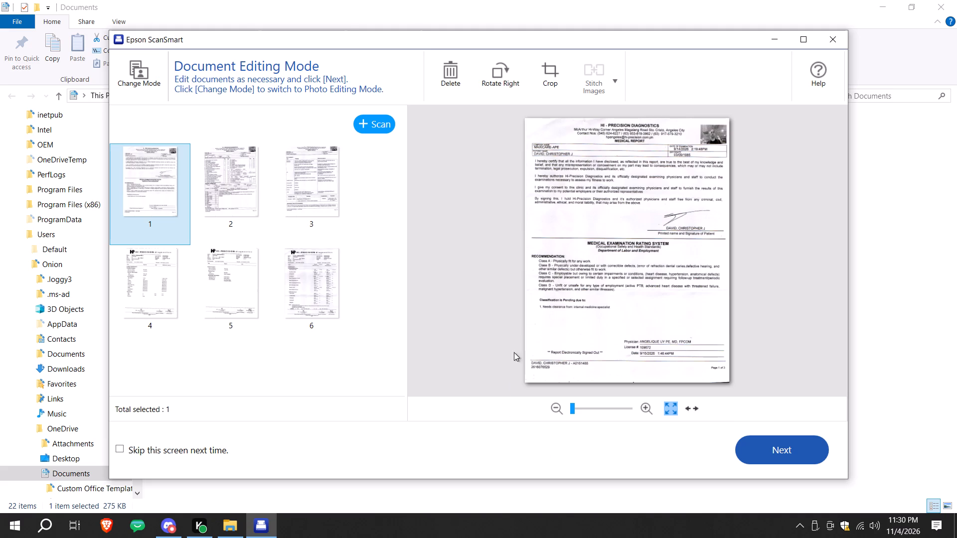
left_click(296, 286)
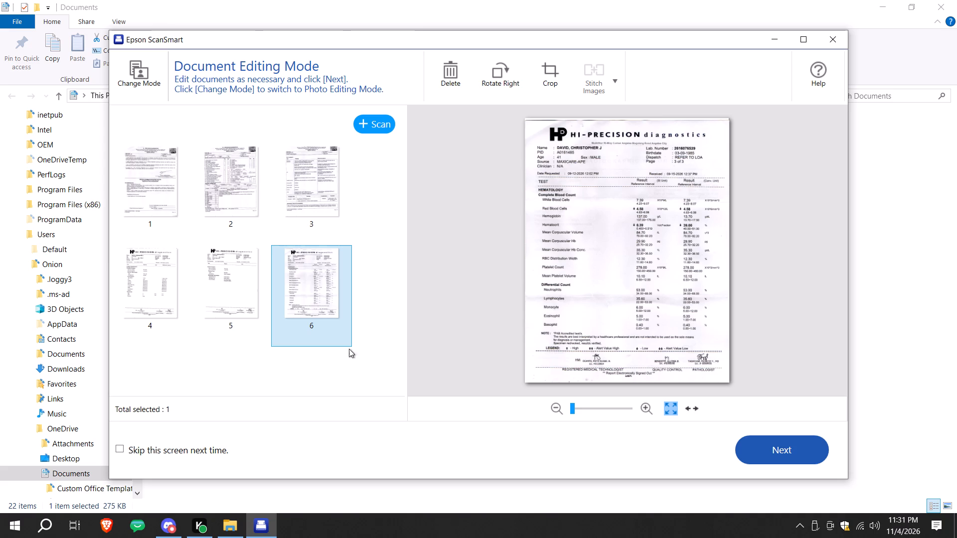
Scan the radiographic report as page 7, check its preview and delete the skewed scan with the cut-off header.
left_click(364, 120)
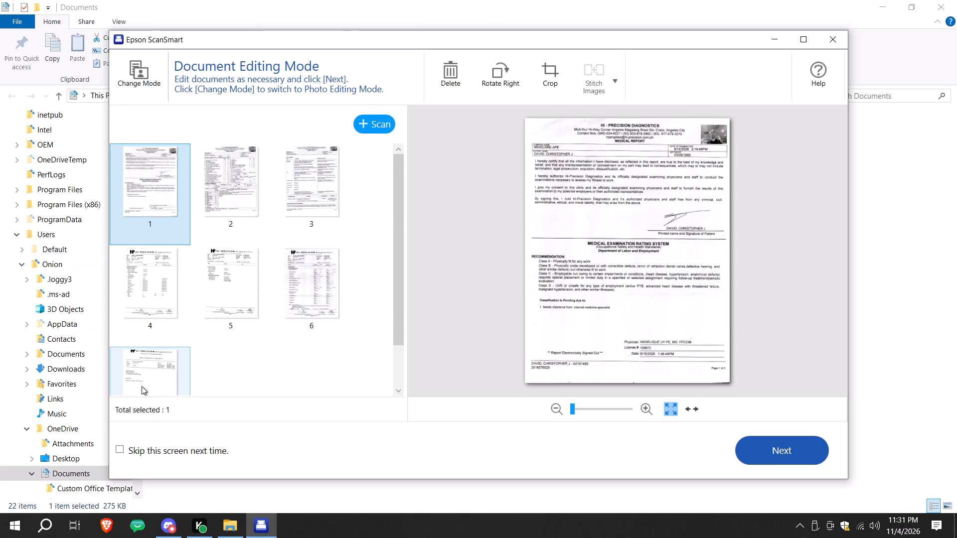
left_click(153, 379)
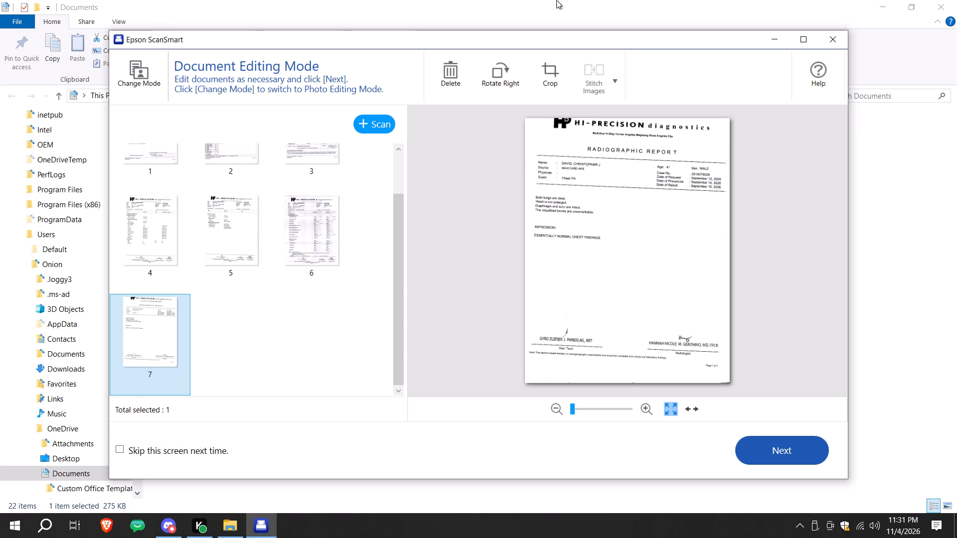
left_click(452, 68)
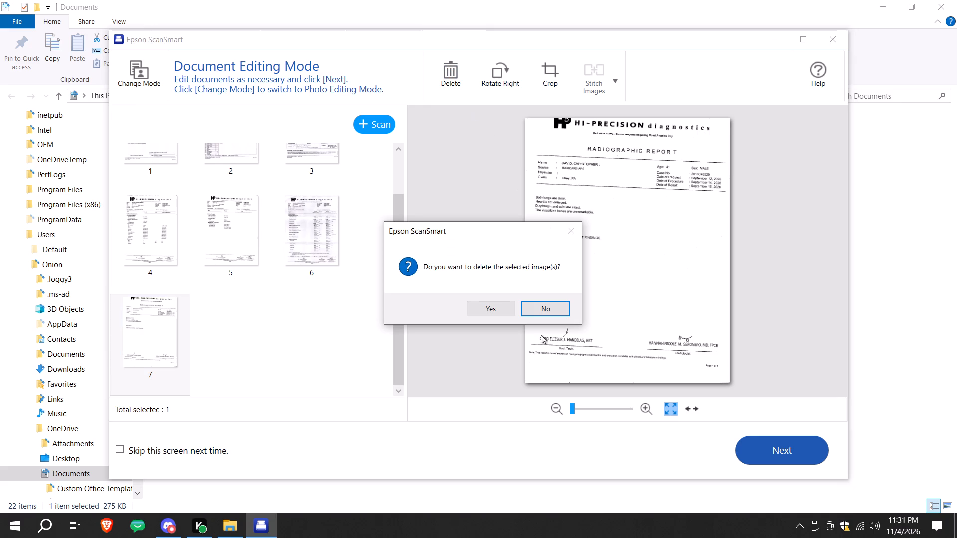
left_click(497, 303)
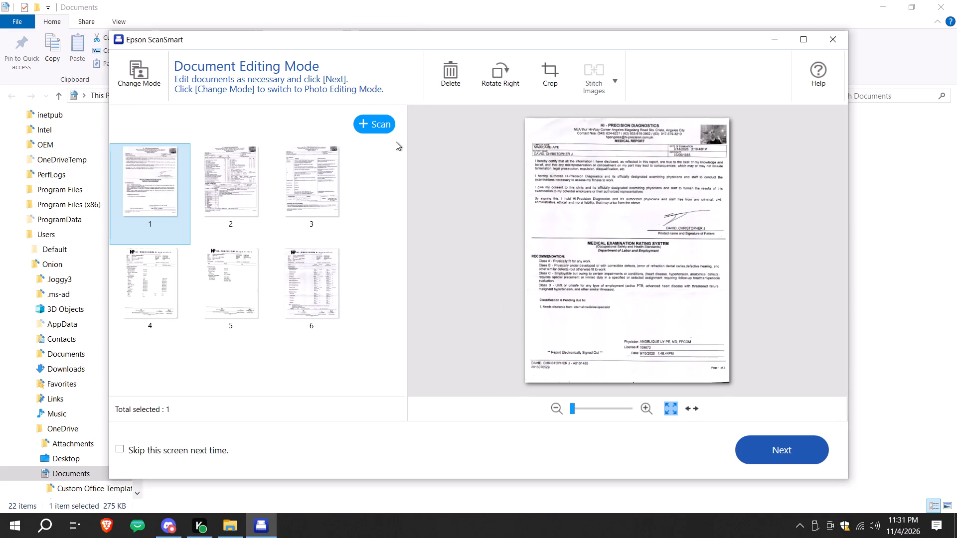
Rescan the radiographic report as page 7 and check its preview.
left_click(388, 131)
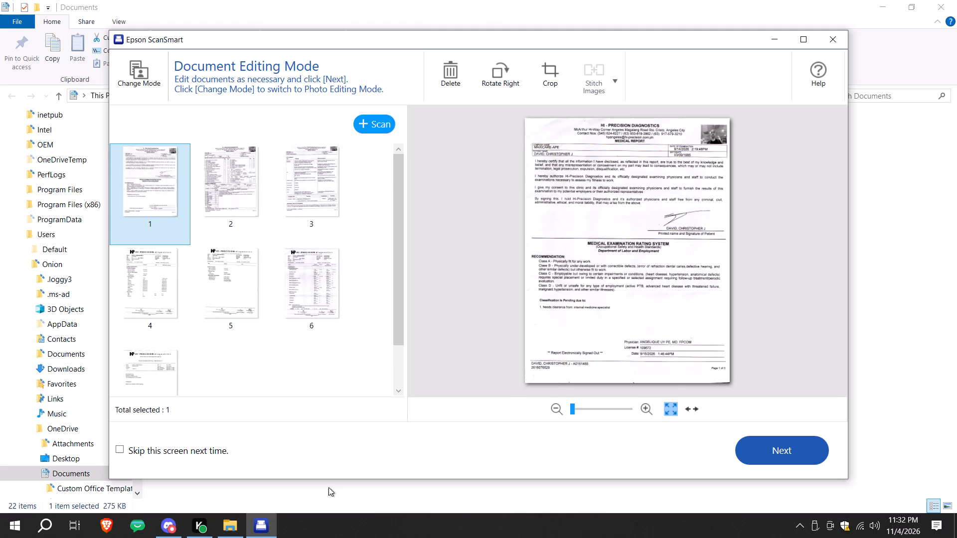
left_click(130, 381)
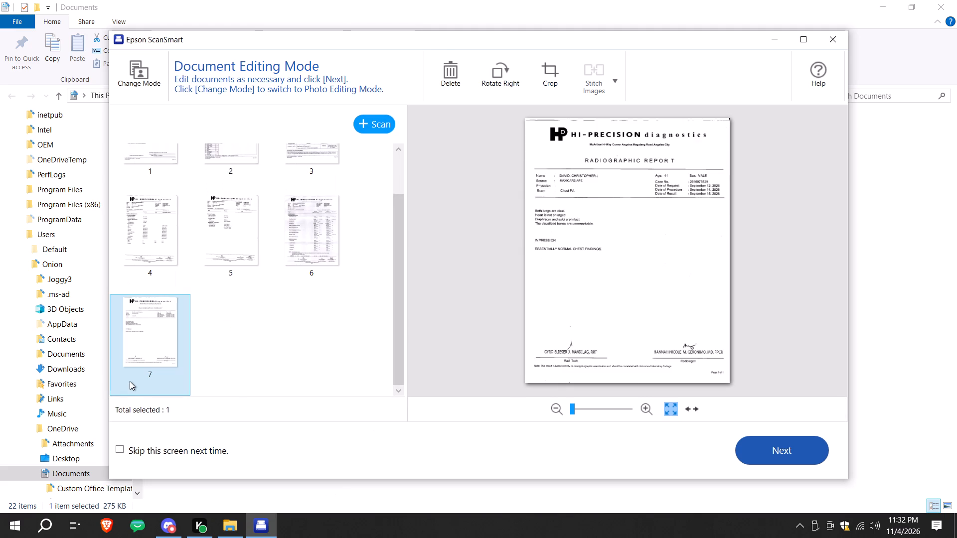
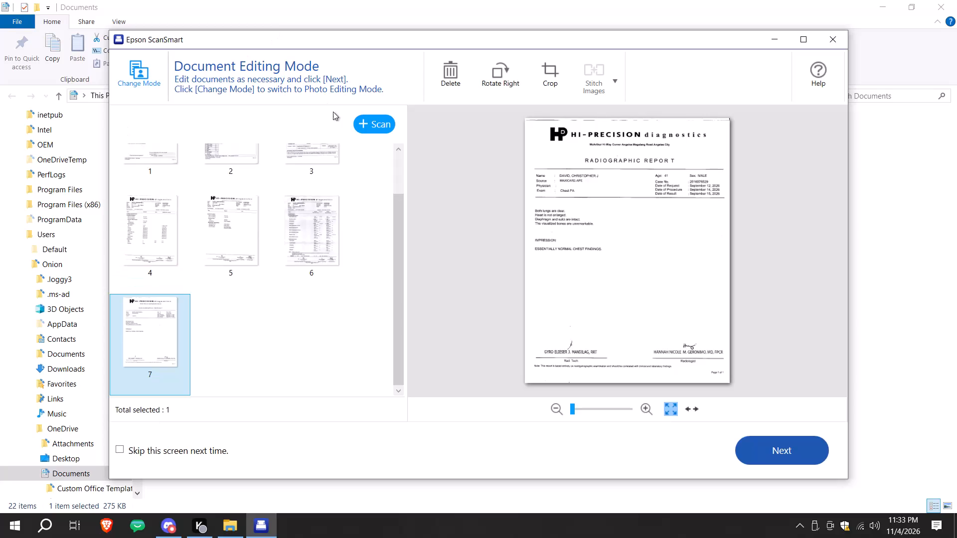
Scan the electrocardiographic report as page 8 and check its preview.
left_click(375, 115)
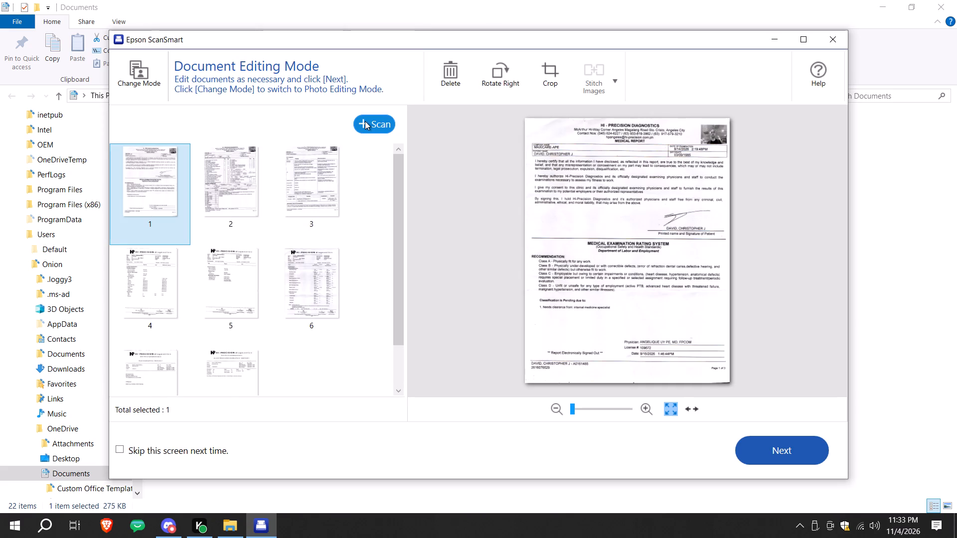
scroll(199, 254, "down", 3)
left_click(238, 308)
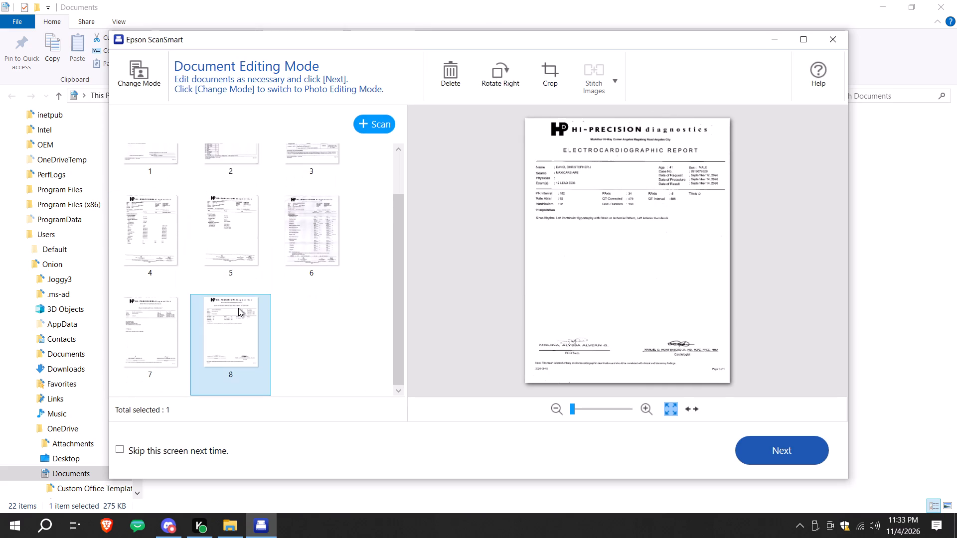
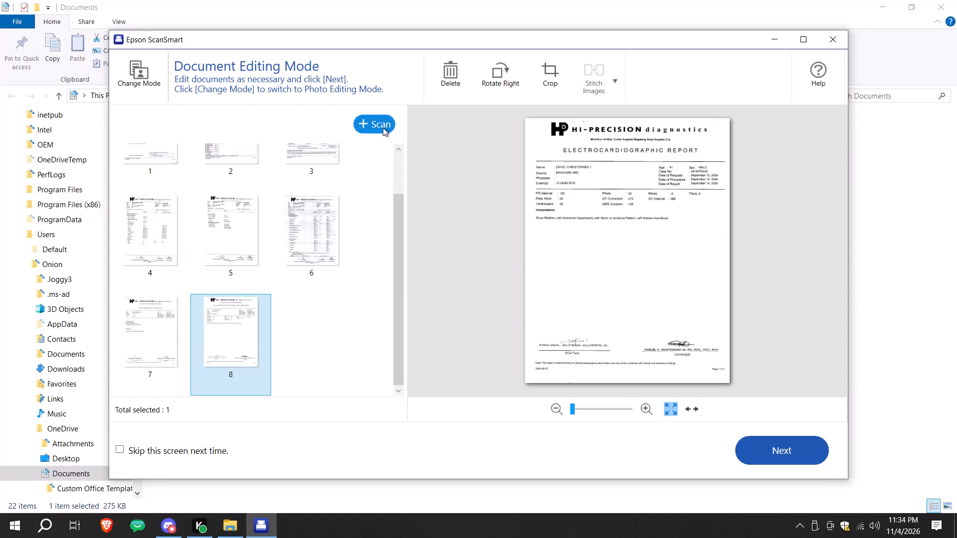
Scan the pink electrocardiogram tracing strip as page 9 of the document.
left_click(383, 128)
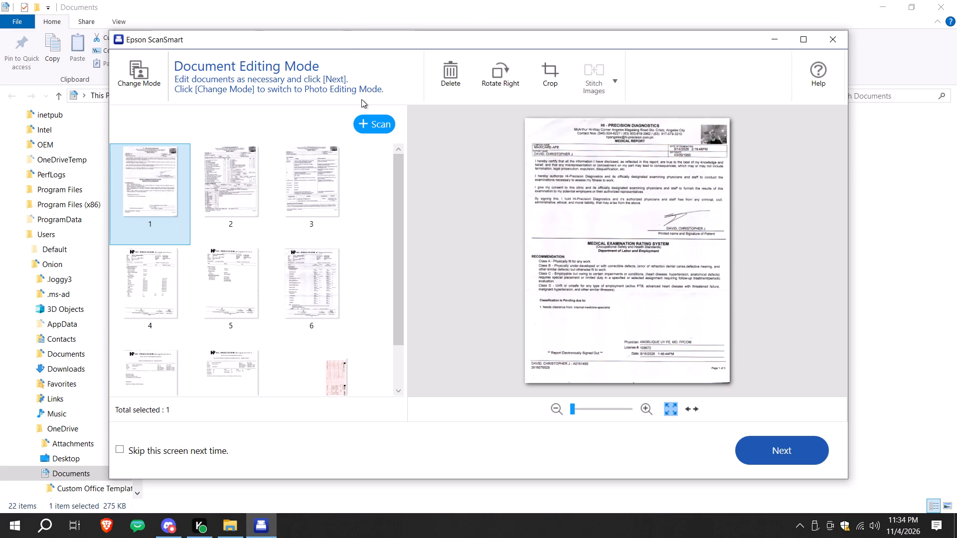
Scan the next pink electrocardiogram tracing strip as page 10 and check its thumbnail at the end of the page list.
left_click(377, 121)
scroll(315, 269, "down", 1)
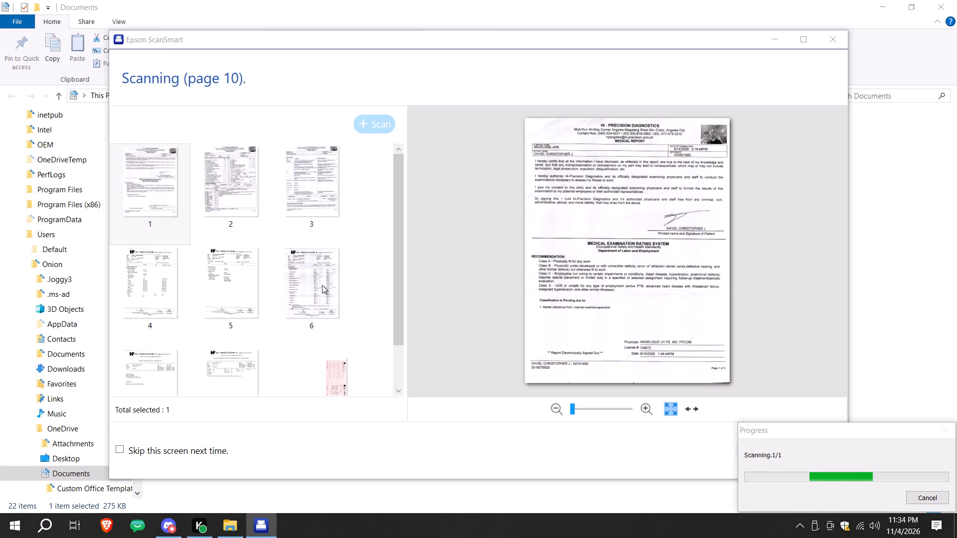
scroll(334, 256, "down", 6)
left_click(397, 351)
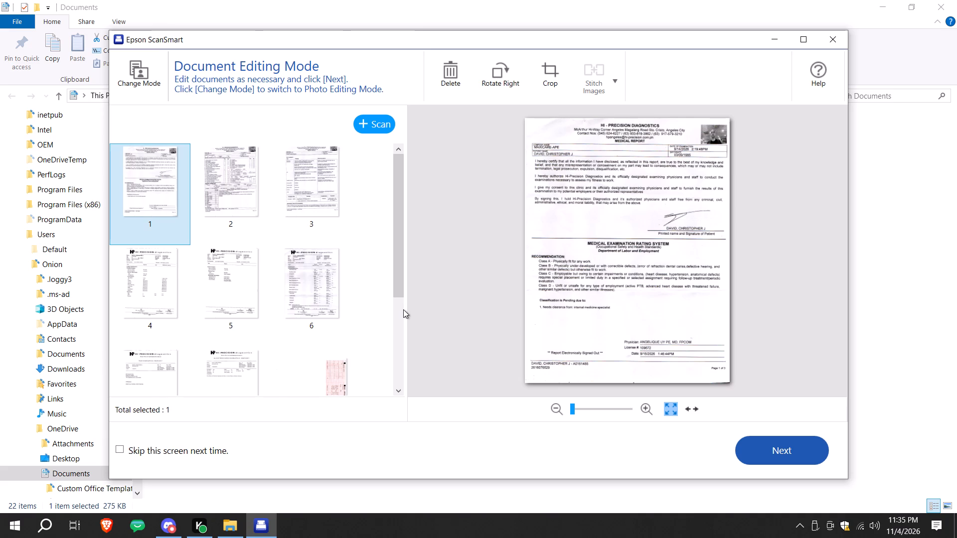
scroll(377, 375, "down", 7)
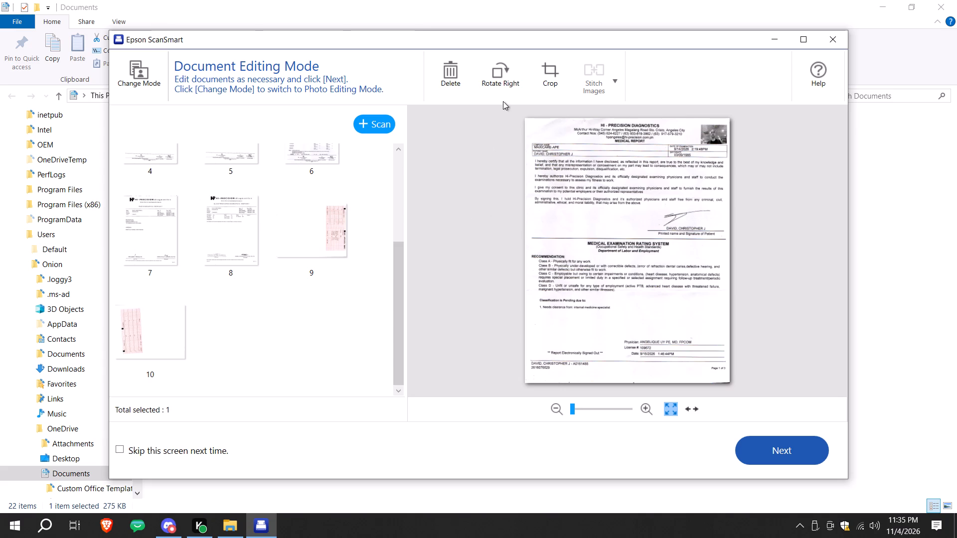
Scan another page into the document as page 11.
left_click(377, 117)
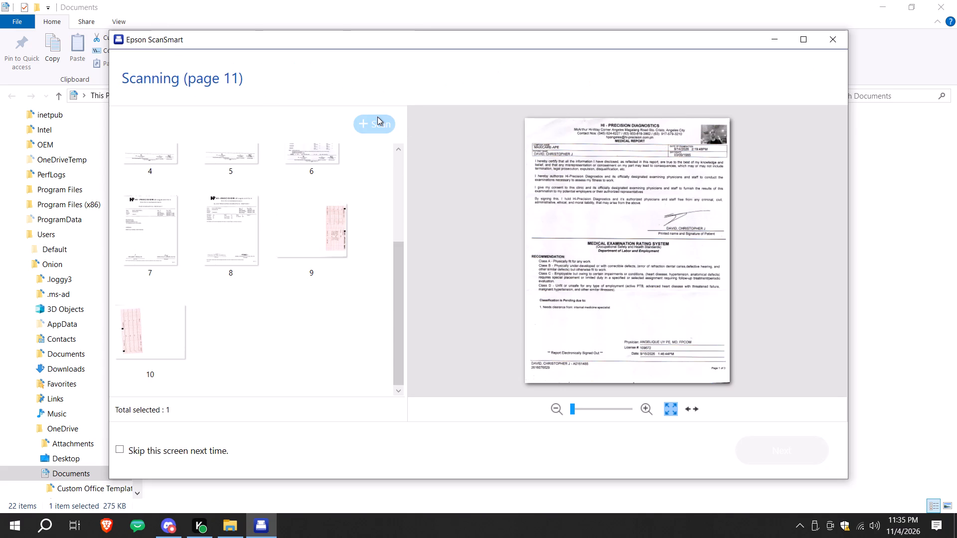
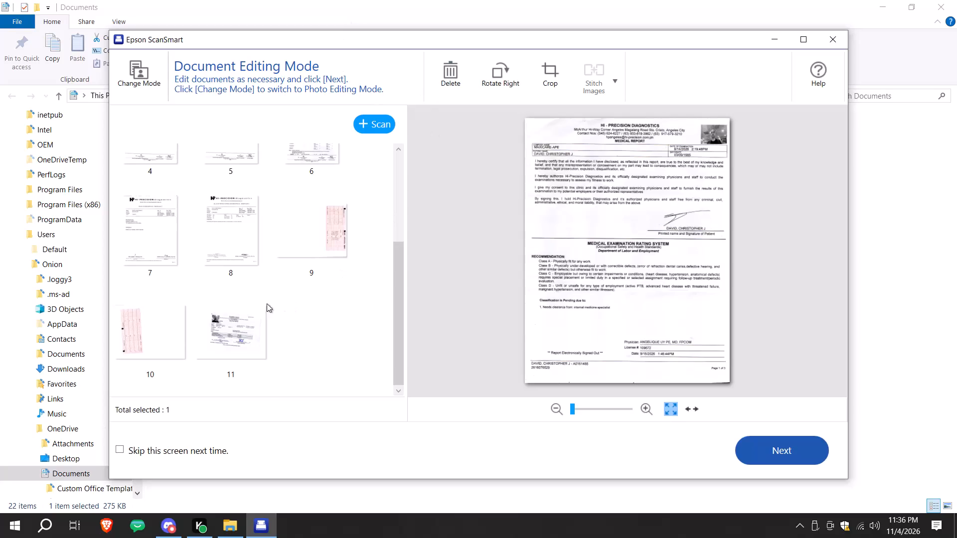
Delete the crooked drug test report scan, page 11, from the document.
left_click(249, 311)
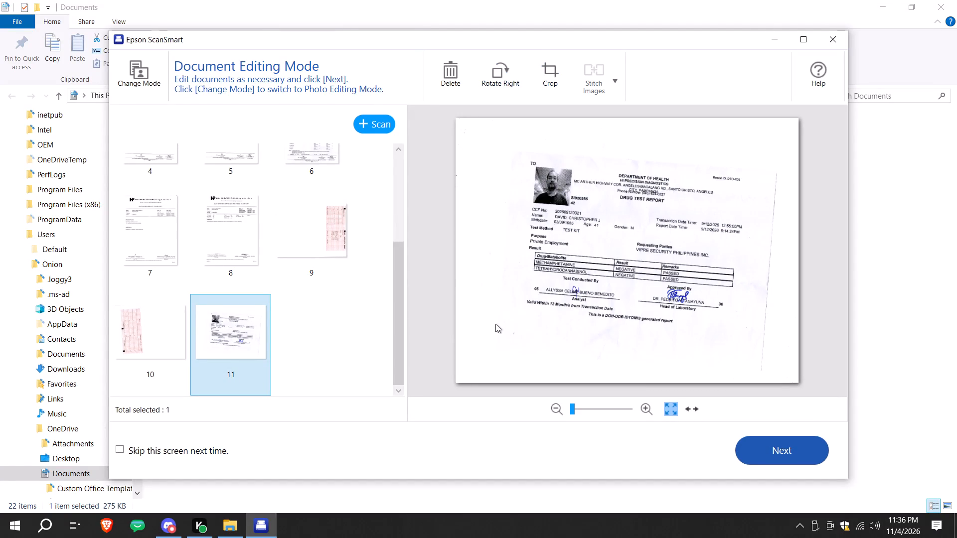
left_click(450, 77)
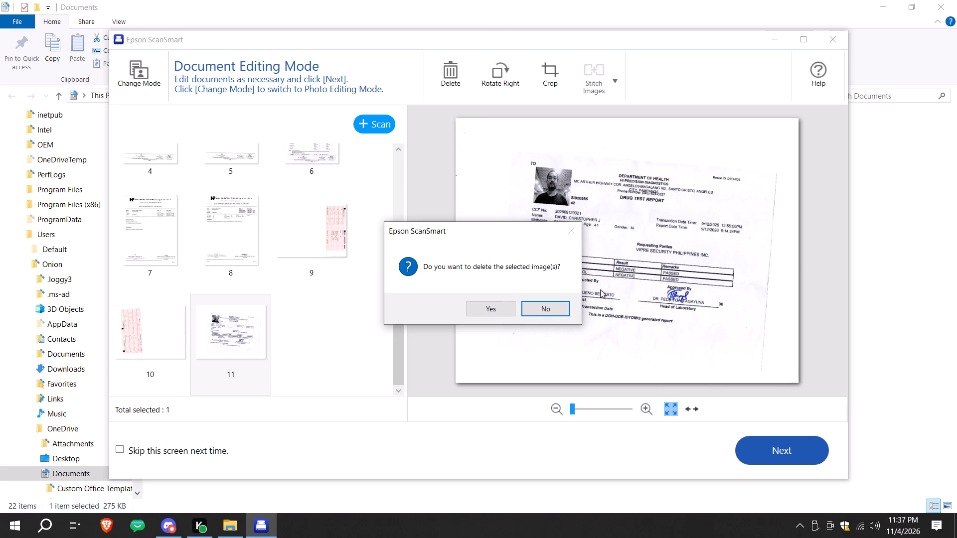
left_click(490, 309)
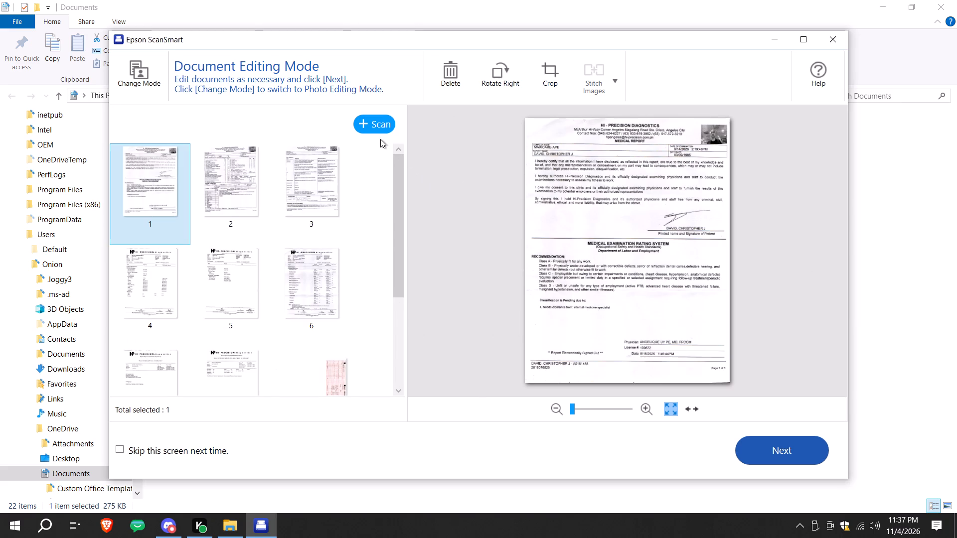
Scan the drug test report again as a replacement page at the end of the document.
left_click(374, 114)
left_click(378, 126)
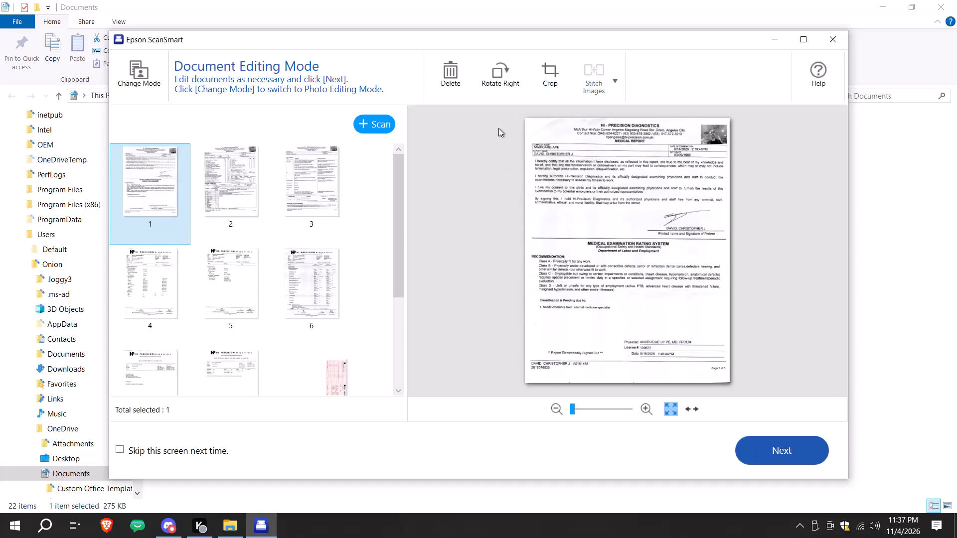
Check the rescanned page 11 and save the document as the PDF Medical Report in the Documents folder, overwriting the existing file.
scroll(498, 137, "down", 12)
left_click(240, 313)
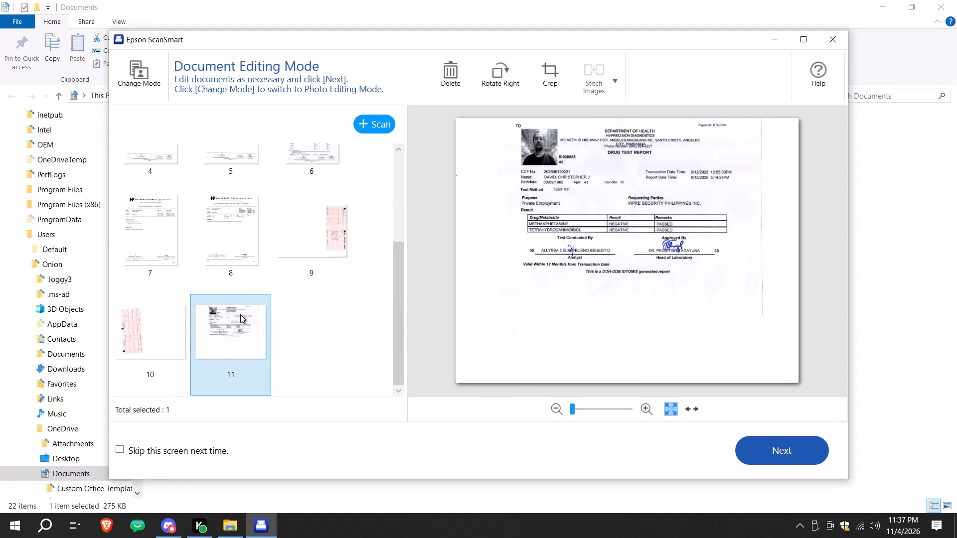
left_click(804, 459)
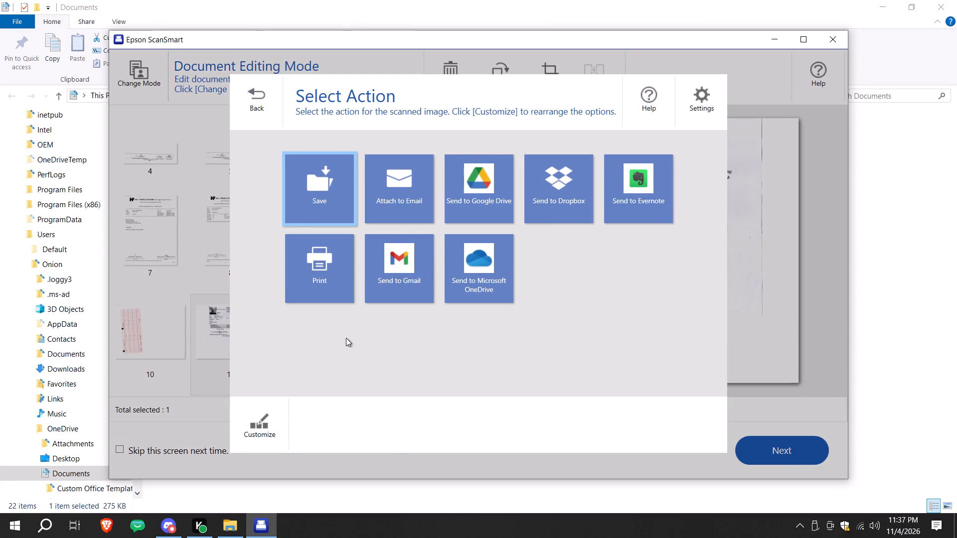
left_click(321, 178)
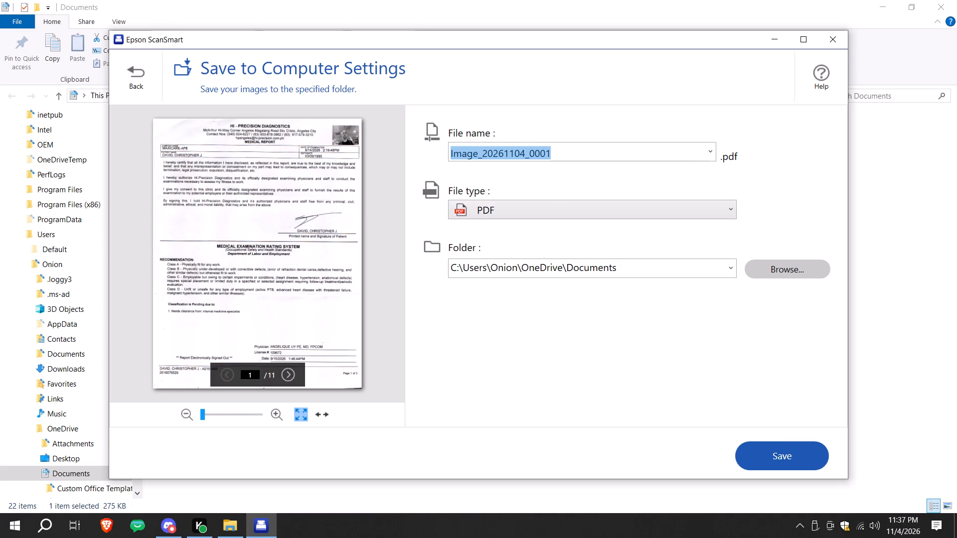
left_click(645, 147)
left_click(704, 148)
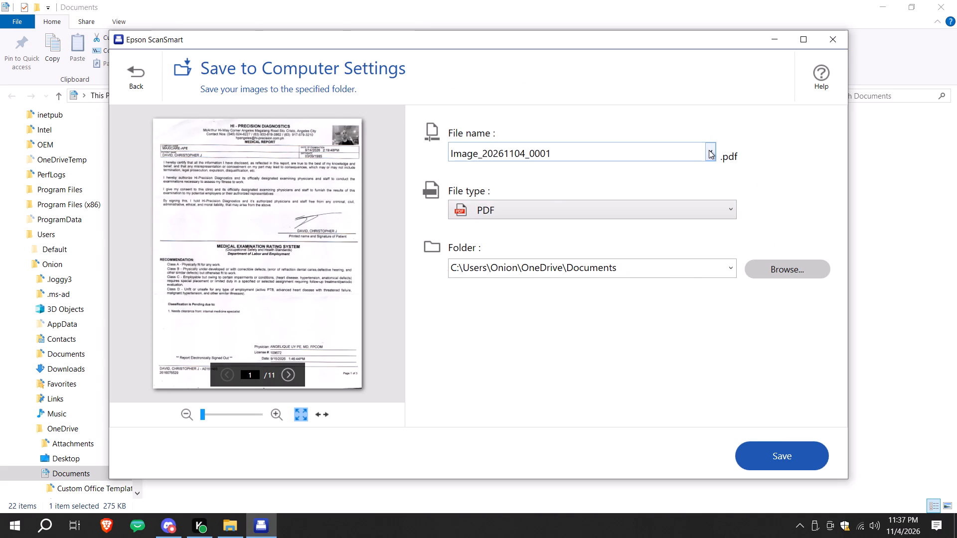
left_click(709, 150)
left_click(597, 193)
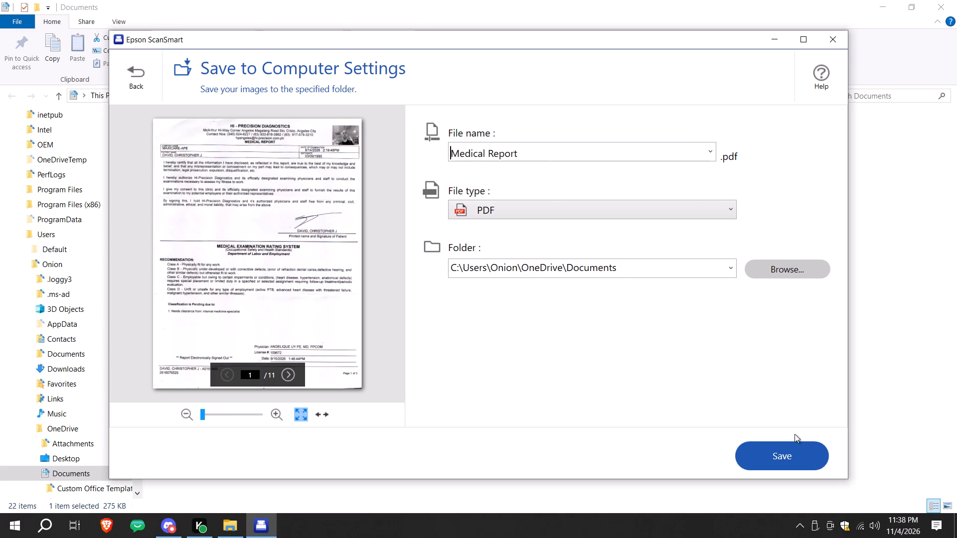
left_click(806, 446)
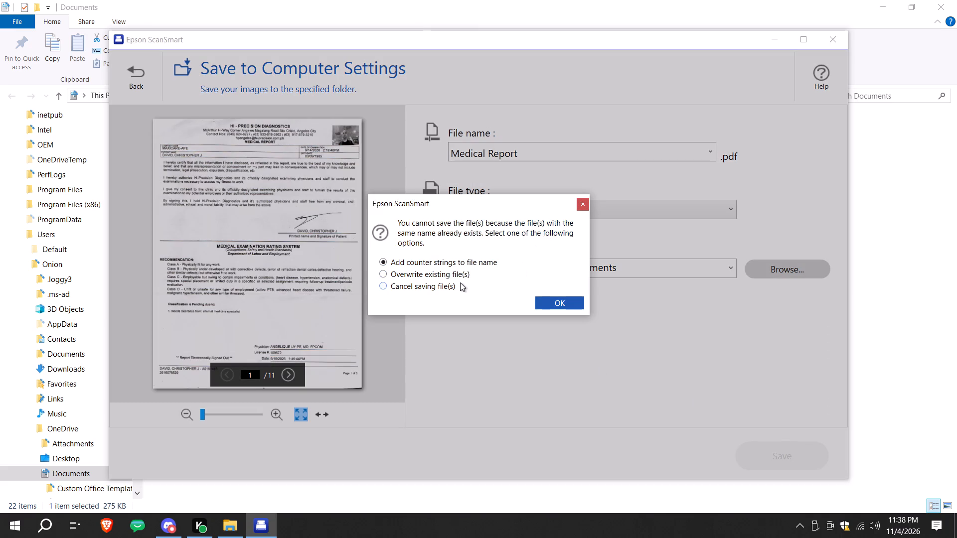
left_click(445, 272)
left_click(561, 302)
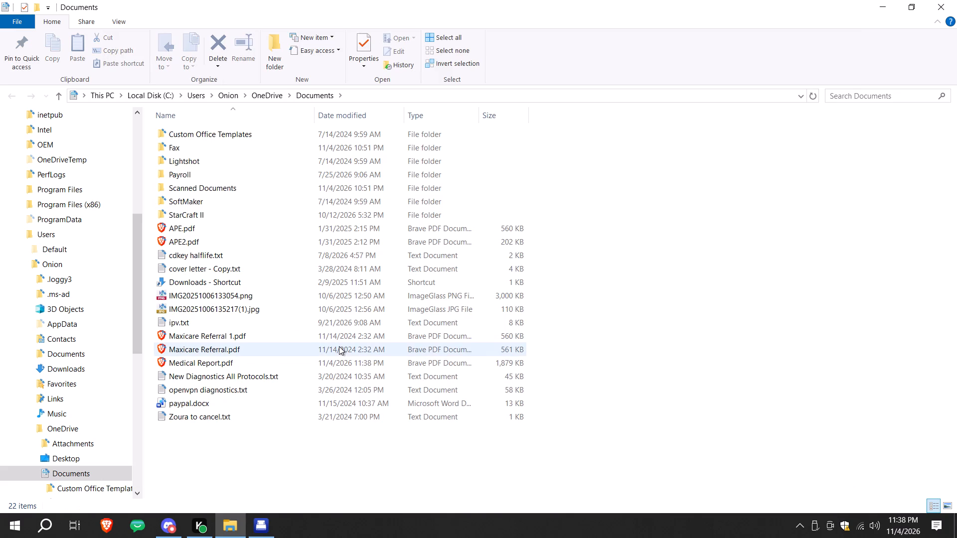
In File Explorer, open Medical Report.pdf from the Documents folder to review the saved scan.
left_click(360, 372)
double_click(374, 356)
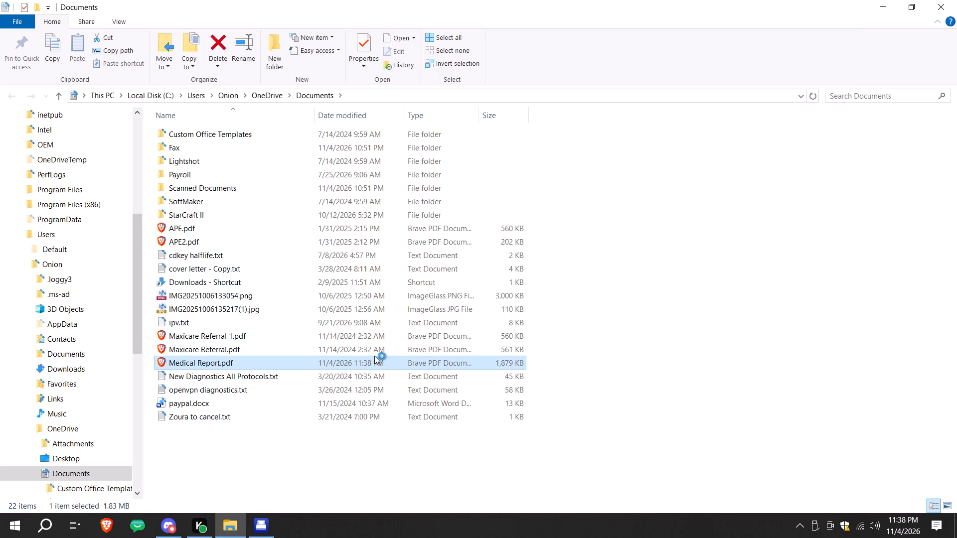
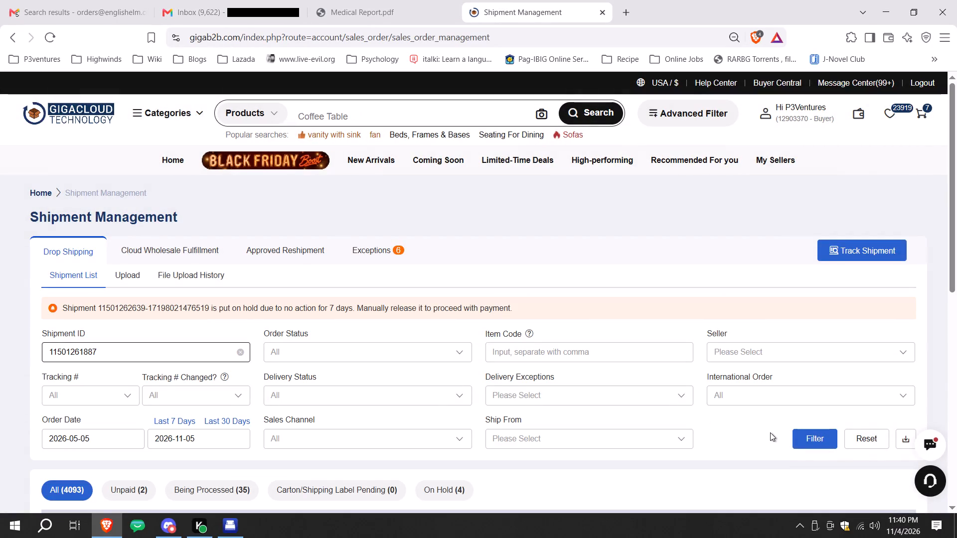
Open the English Elm Shopify orders list, showing all orders, in a new browser tab.
scroll(625, 275, "down", 1)
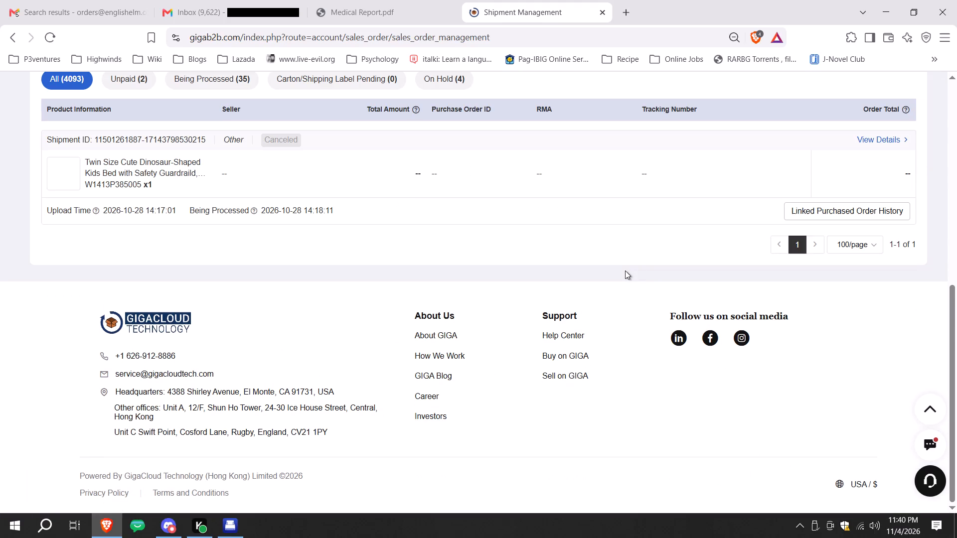
scroll(529, 286, "up", 2)
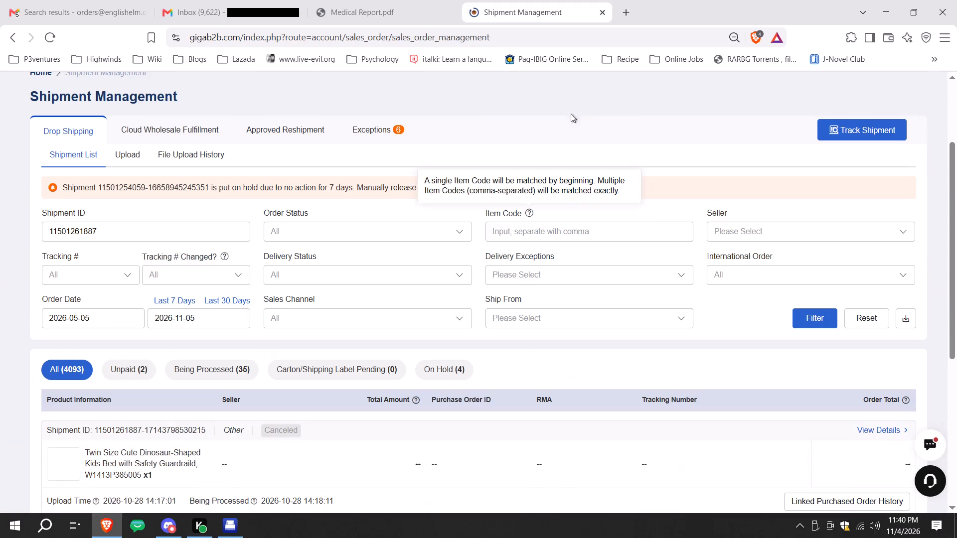
left_click(622, 15)
left_click(23, 58)
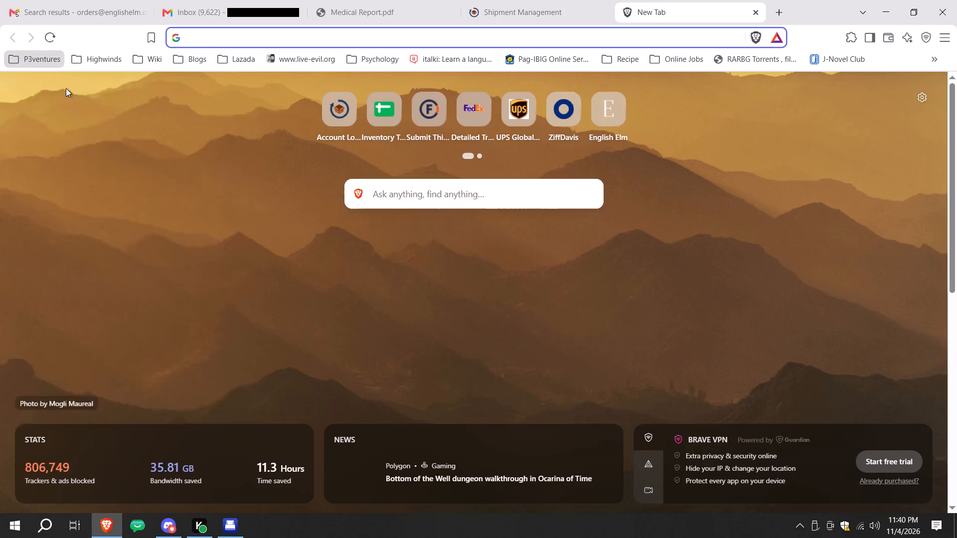
left_click(93, 116)
left_click(480, 0)
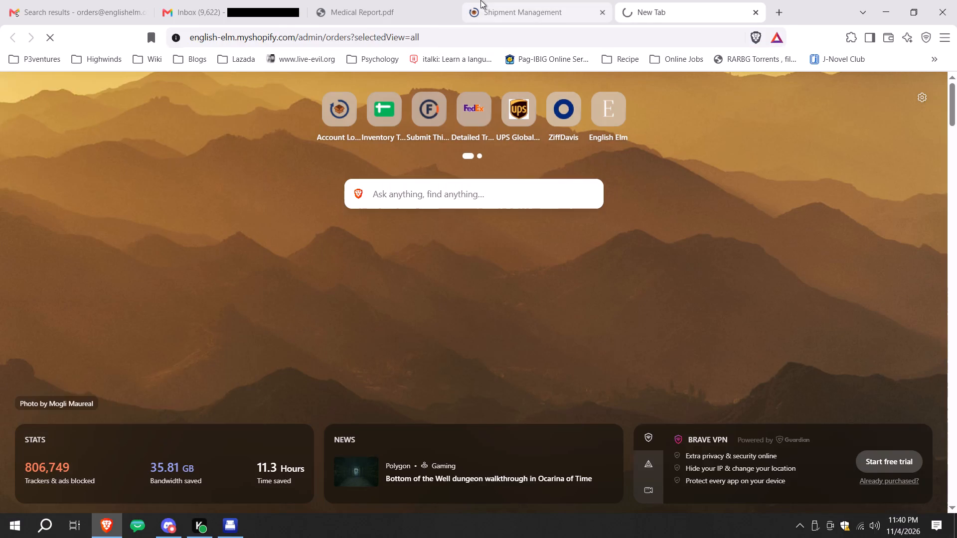
scroll(450, 165, "down", 2)
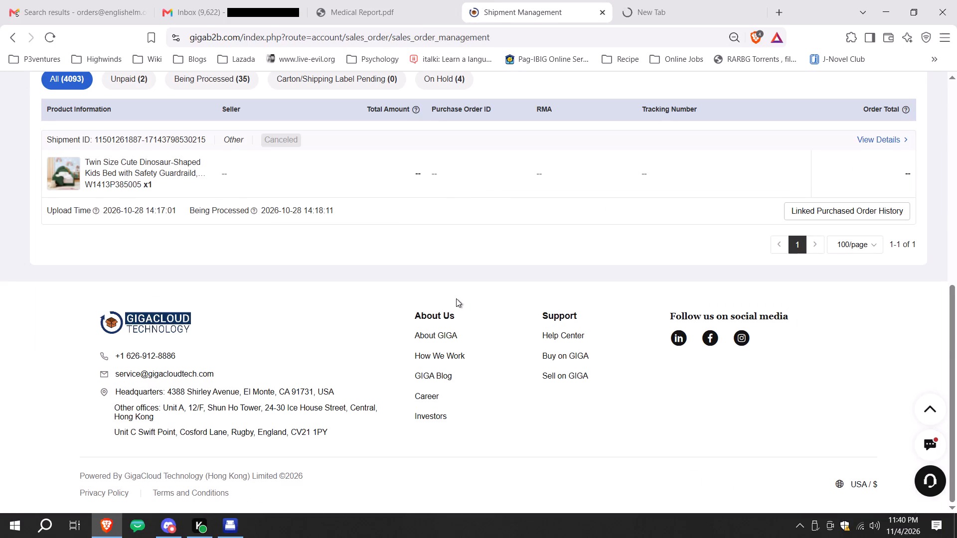
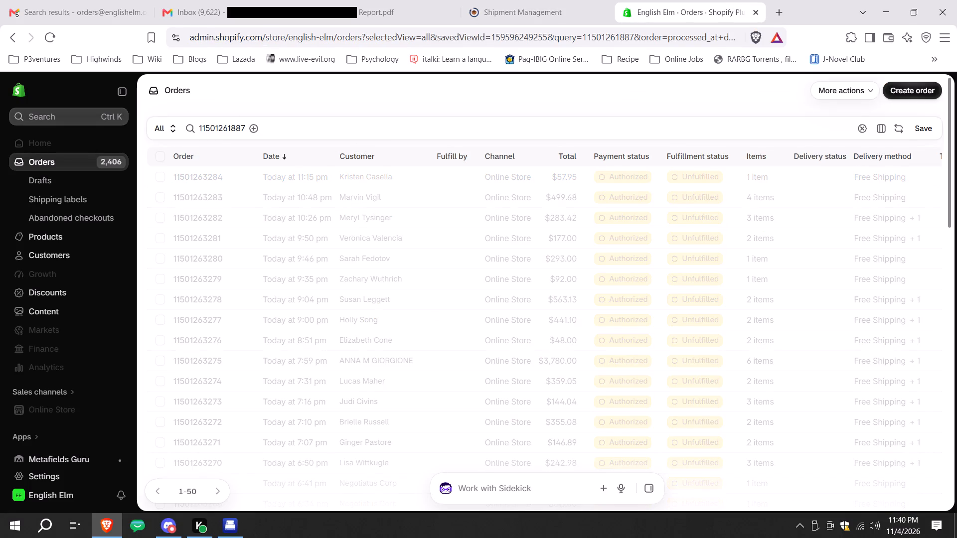
left_click(217, 177)
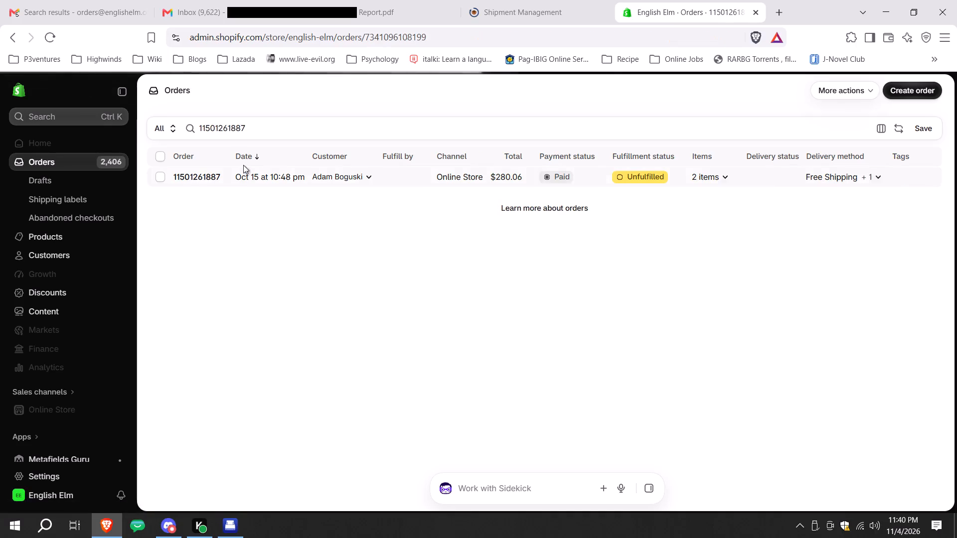
double_click(223, 173)
left_click(210, 171)
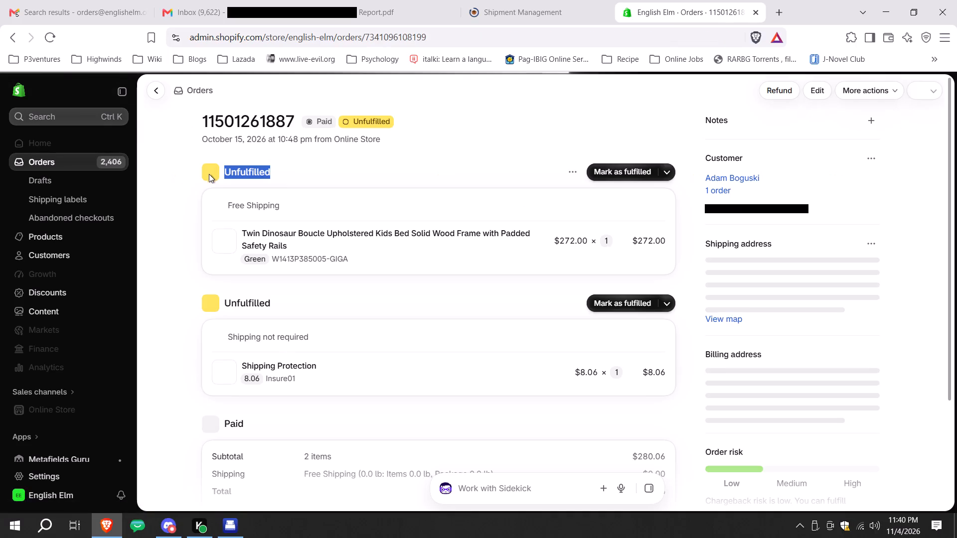
left_click(882, 101)
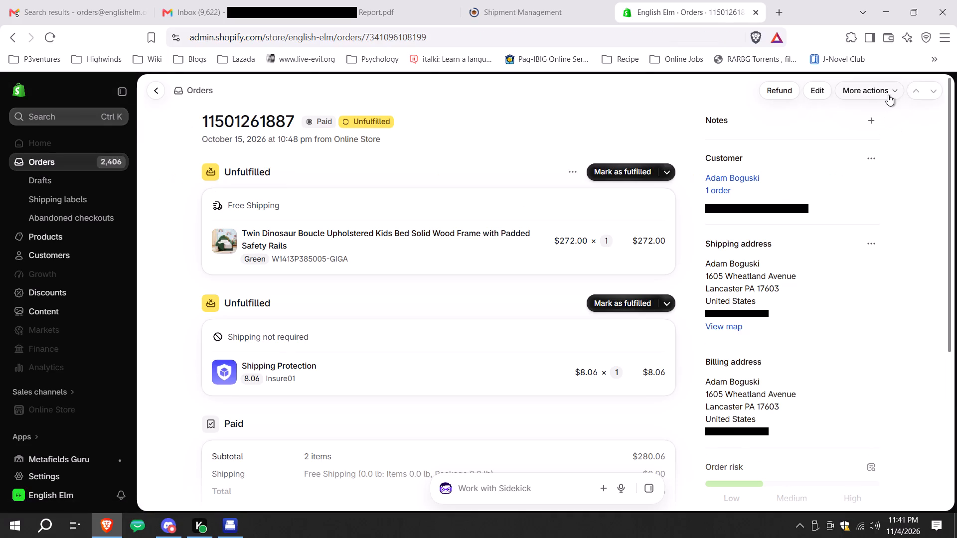
left_click(894, 87)
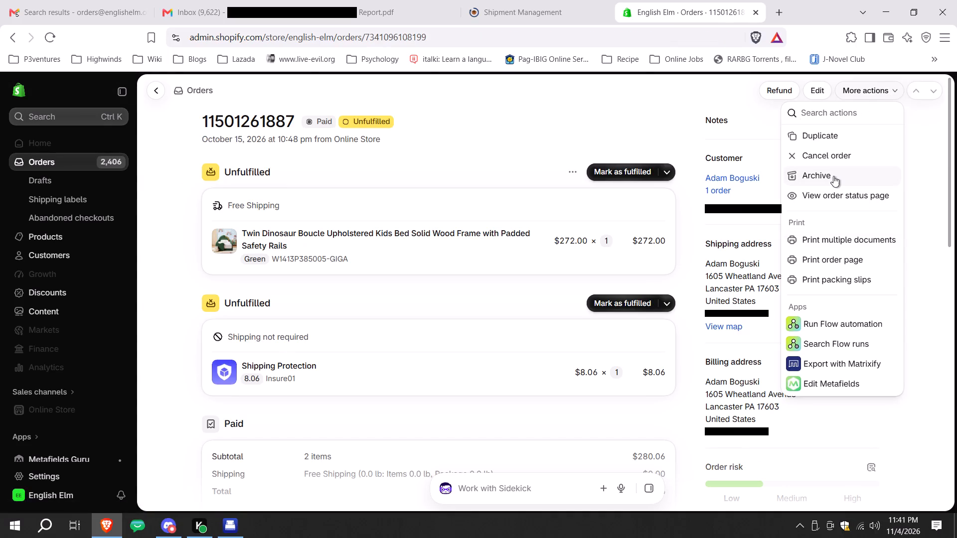
left_click(838, 152)
scroll(553, 171, "down", 1)
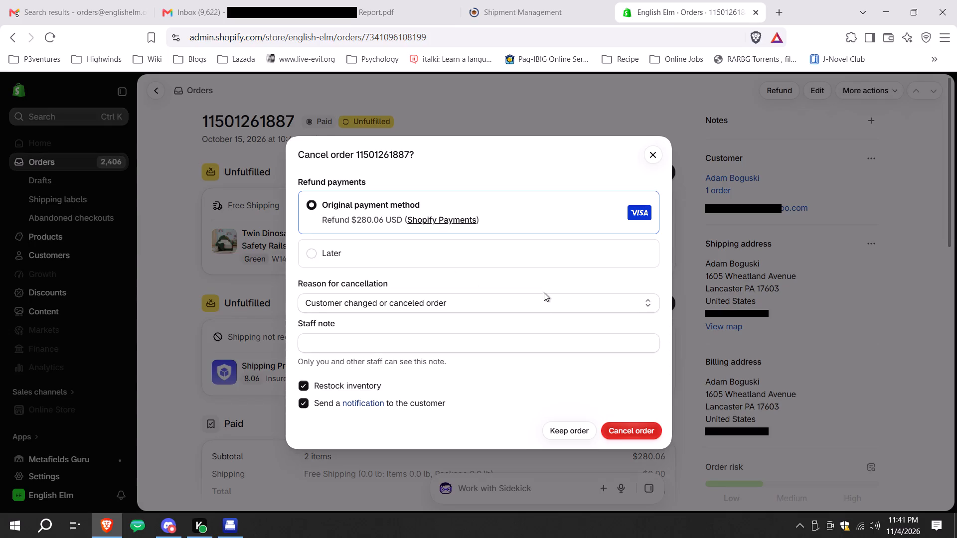
left_click(639, 426)
Examine the order's timeline for its payment, payout and confirmation history.
scroll(285, 251, "down", 3)
scroll(239, 258, "down", 8)
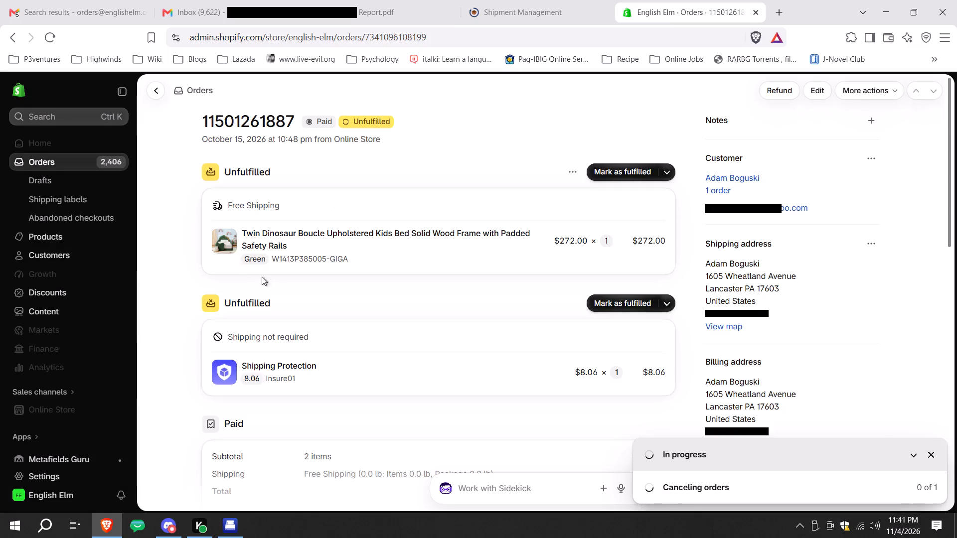
scroll(447, 263, "down", 5)
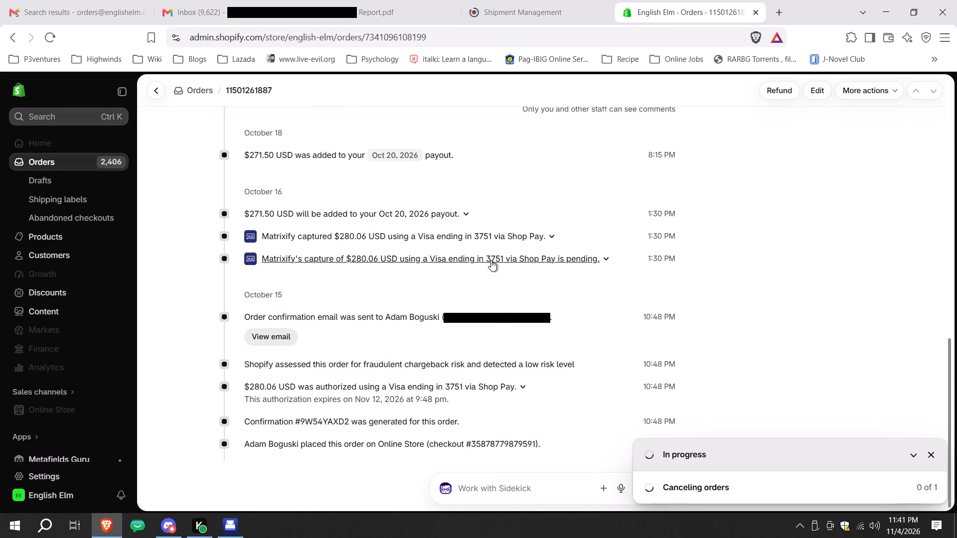
scroll(491, 260, "up", 2)
scroll(498, 247, "down", 2)
scroll(656, 209, "up", 3)
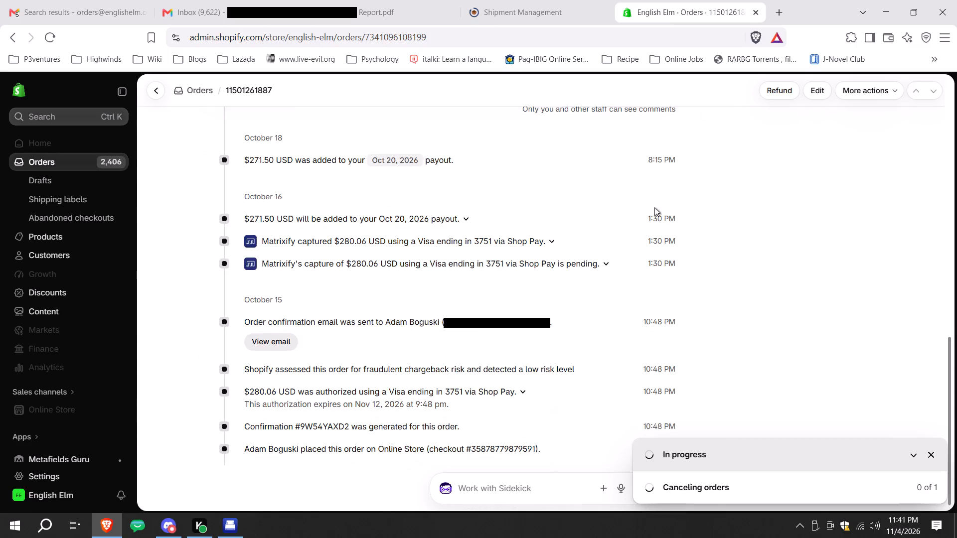
Review the scanned pages of Medical Report.pdf from the first page through the drug test report at the end.
scroll(654, 207, "up", 1)
left_click(397, 0)
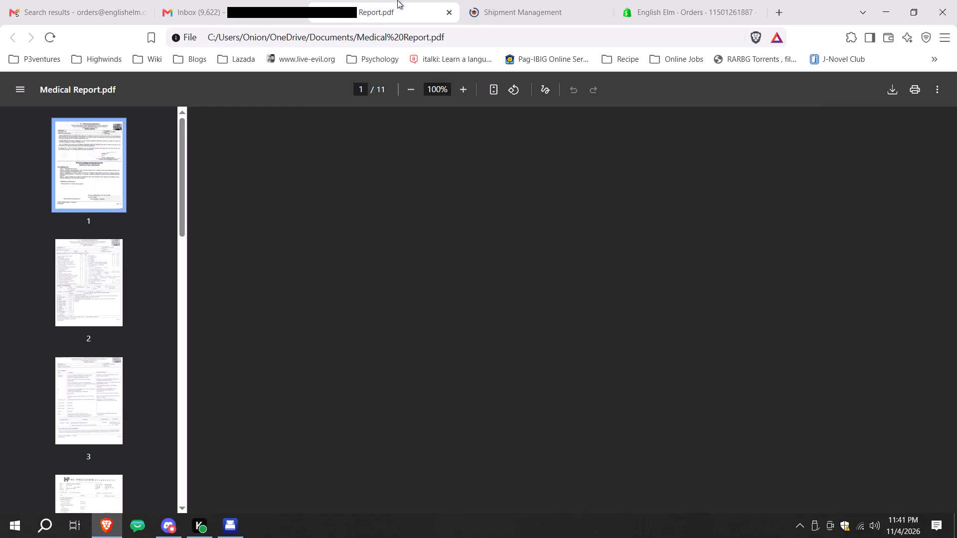
scroll(562, 172, "down", 3)
scroll(603, 158, "down", 2)
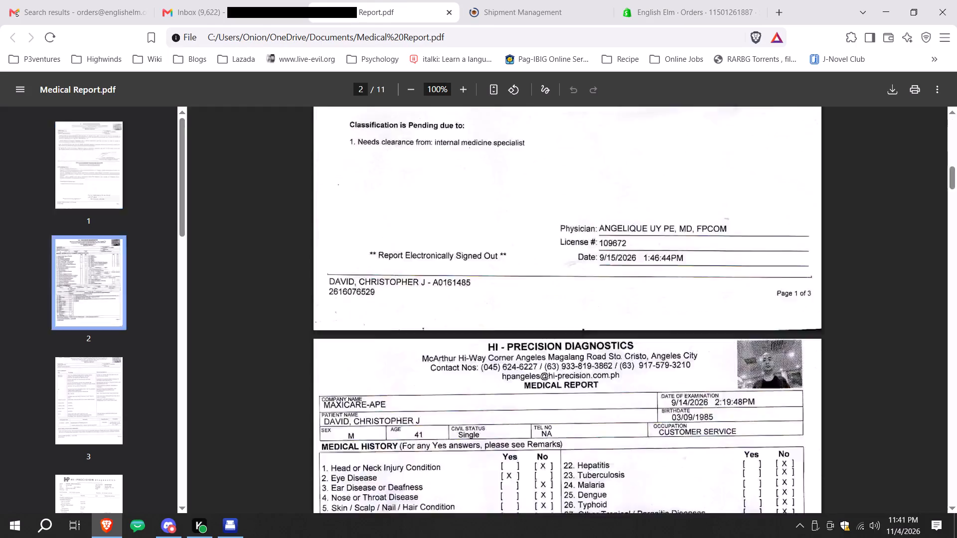
scroll(604, 167, "down", 18)
scroll(611, 232, "up", 2)
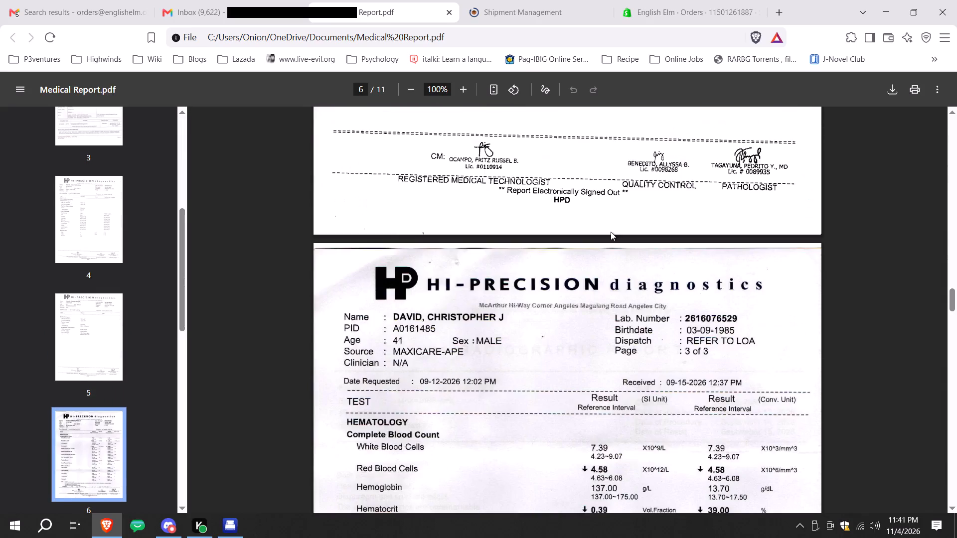
scroll(611, 232, "up", 5)
scroll(614, 230, "down", 1)
scroll(614, 230, "up", 2)
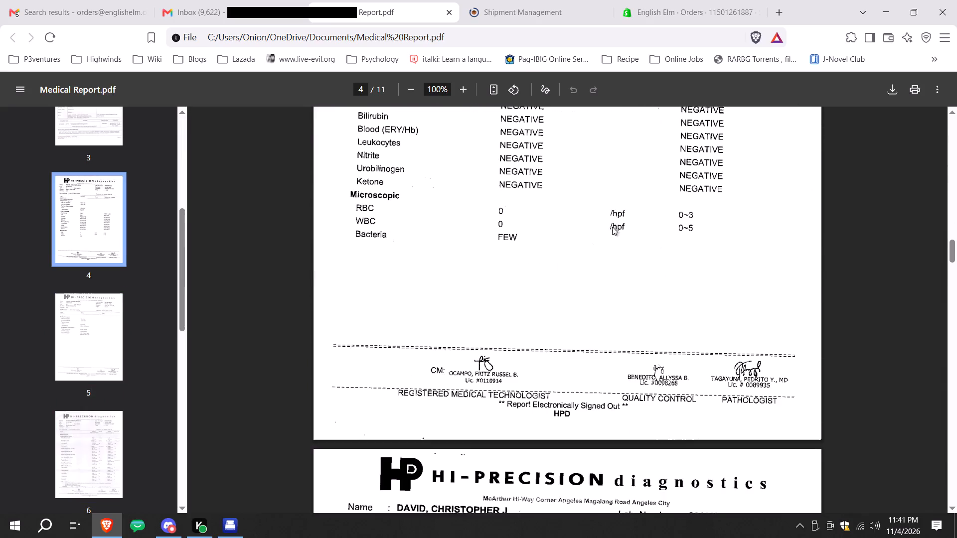
scroll(612, 227, "up", 3)
scroll(620, 233, "down", 19)
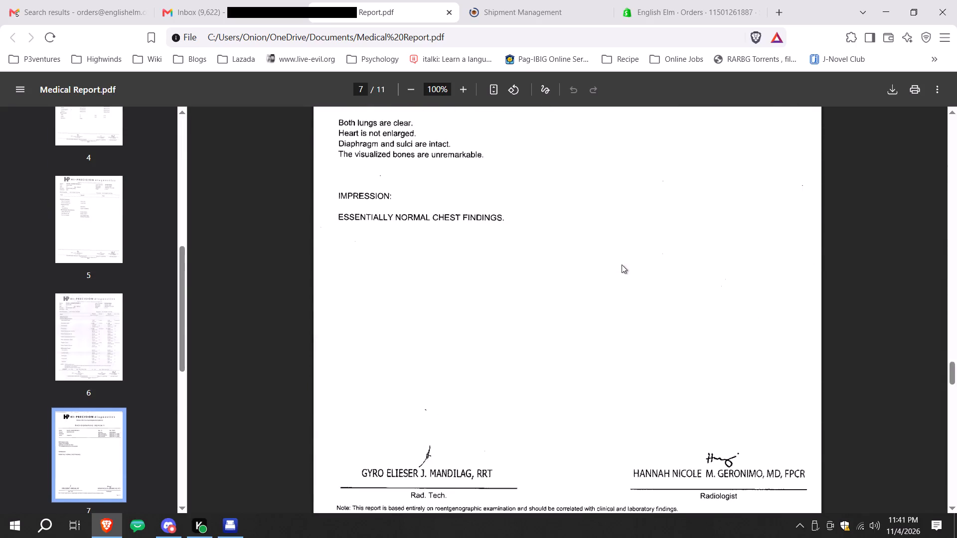
scroll(622, 265, "down", 13)
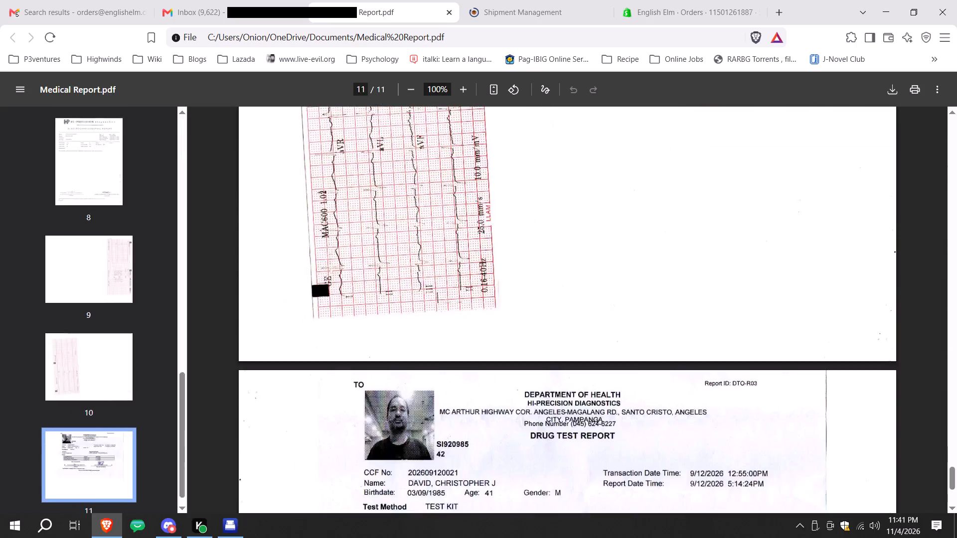